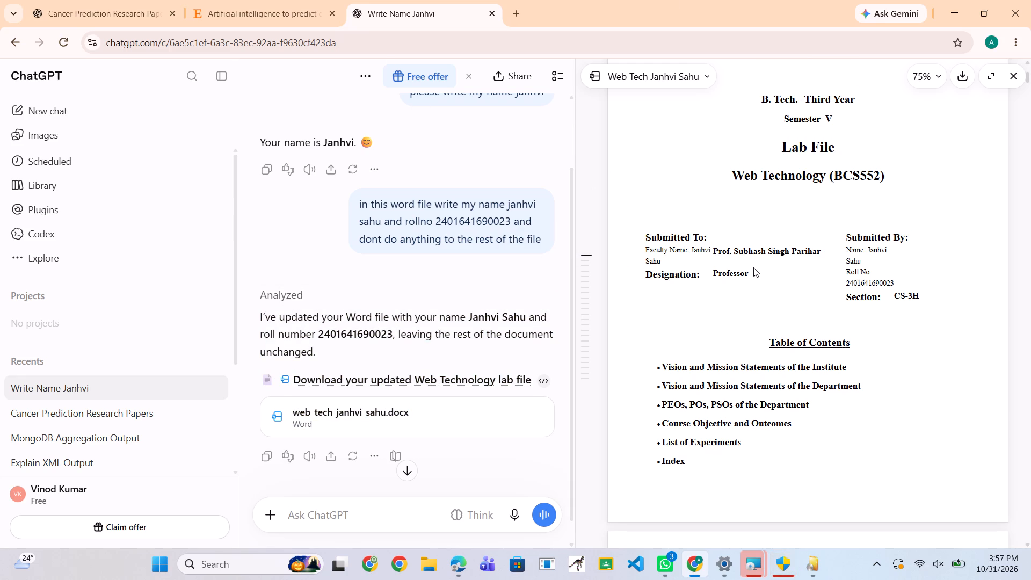
Close the browser tab holding the ChatGPT lab file conversation.
click(497, 16)
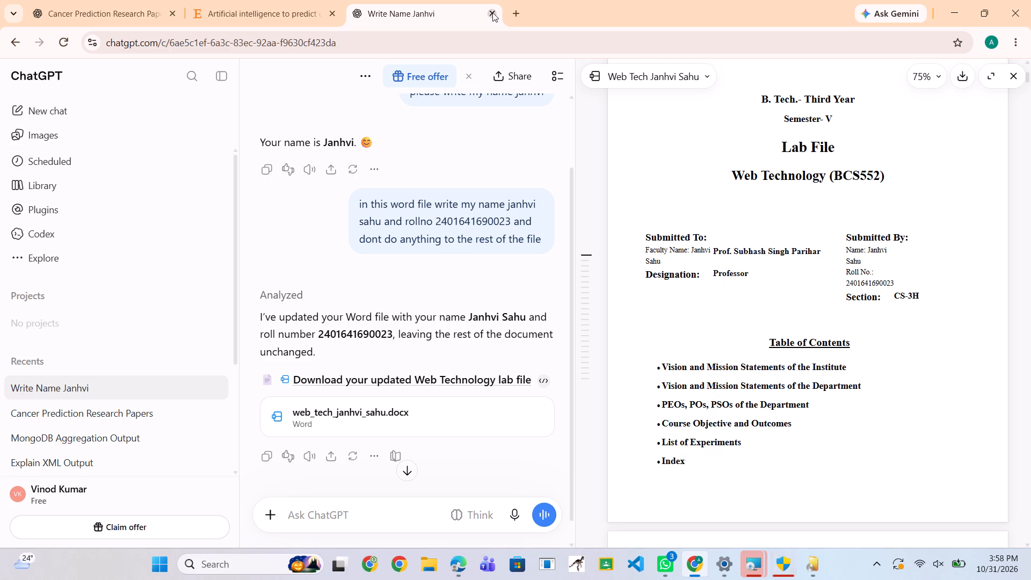
click(492, 12)
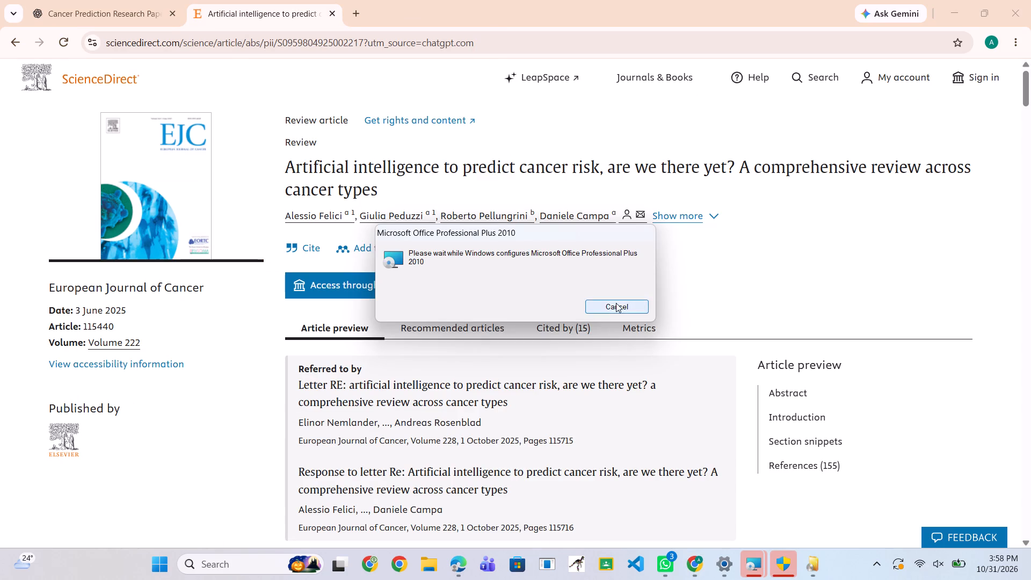
Cancel the Microsoft Office Professional Plus 2010 configuration and installation, confirming each cancellation.
click(616, 303)
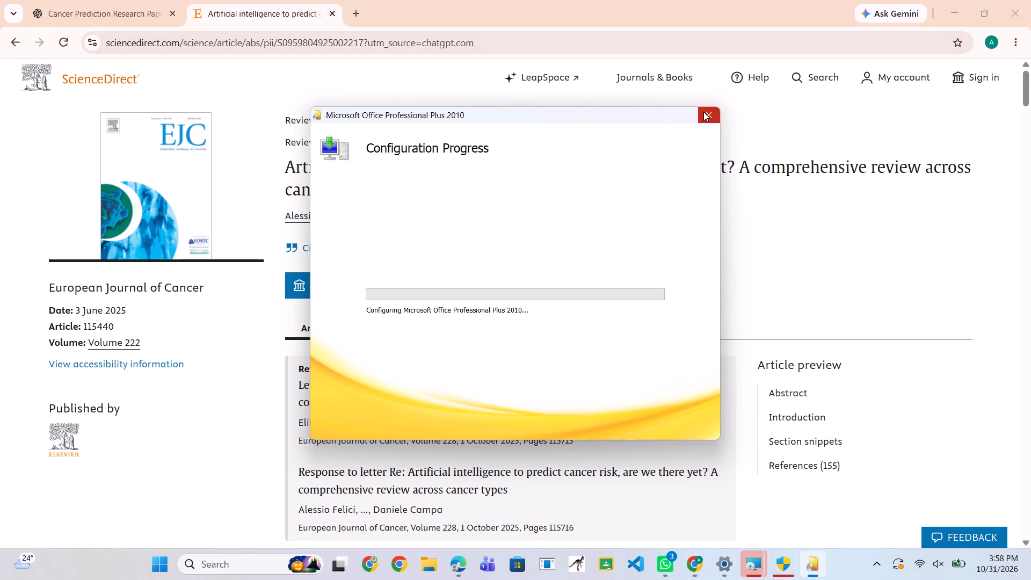
click(703, 112)
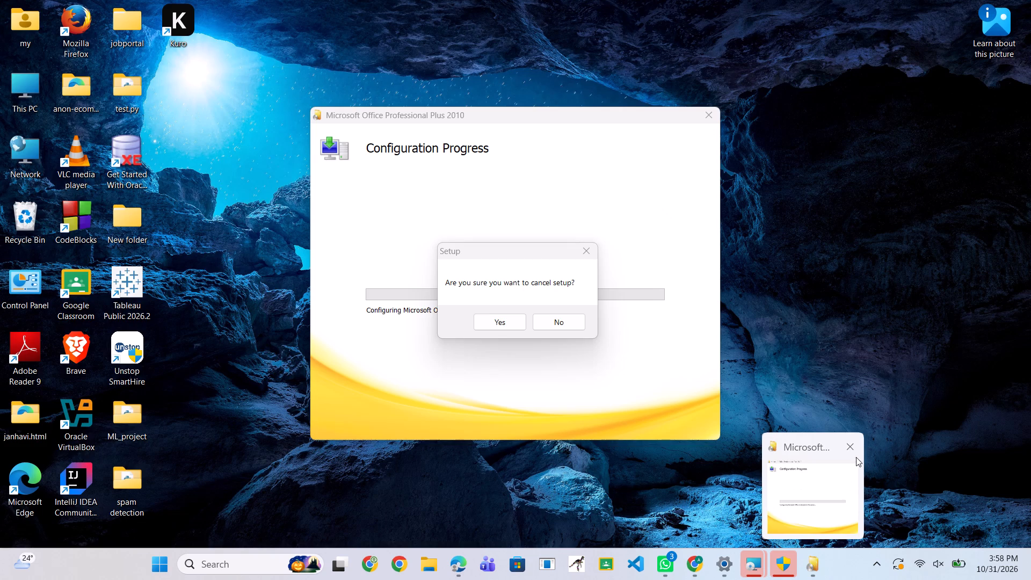
click(854, 452)
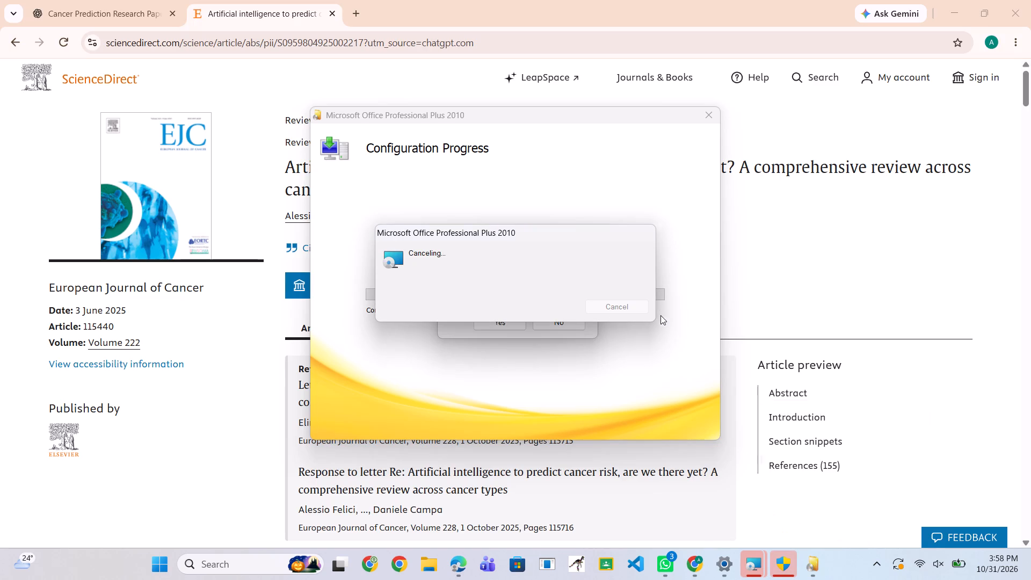
click(703, 119)
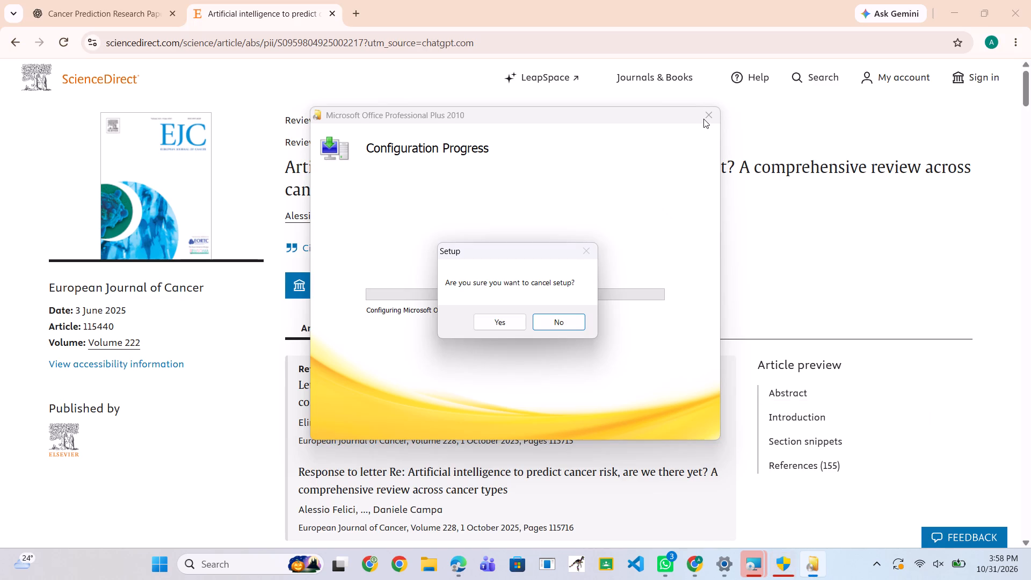
click(512, 320)
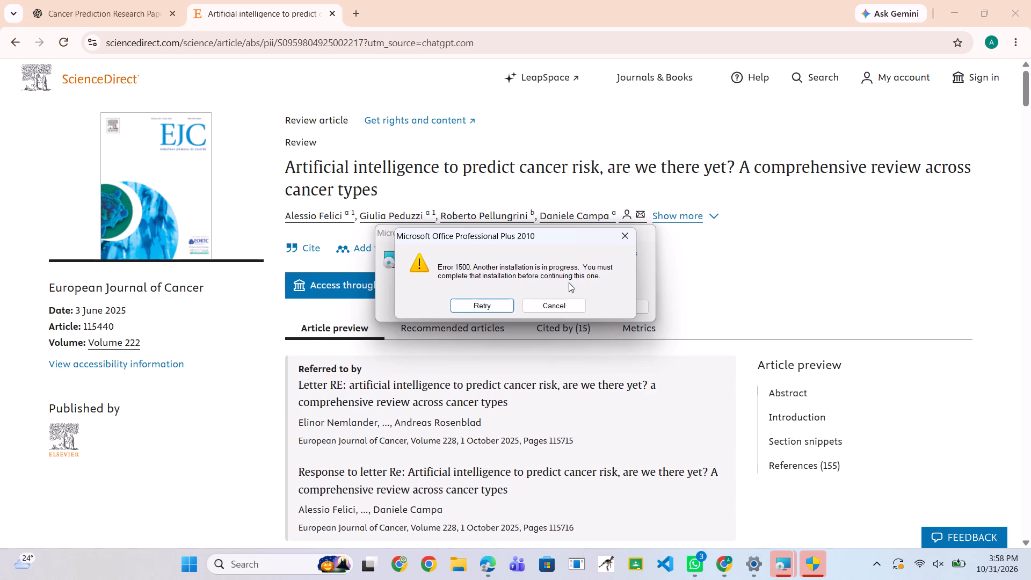
click(555, 306)
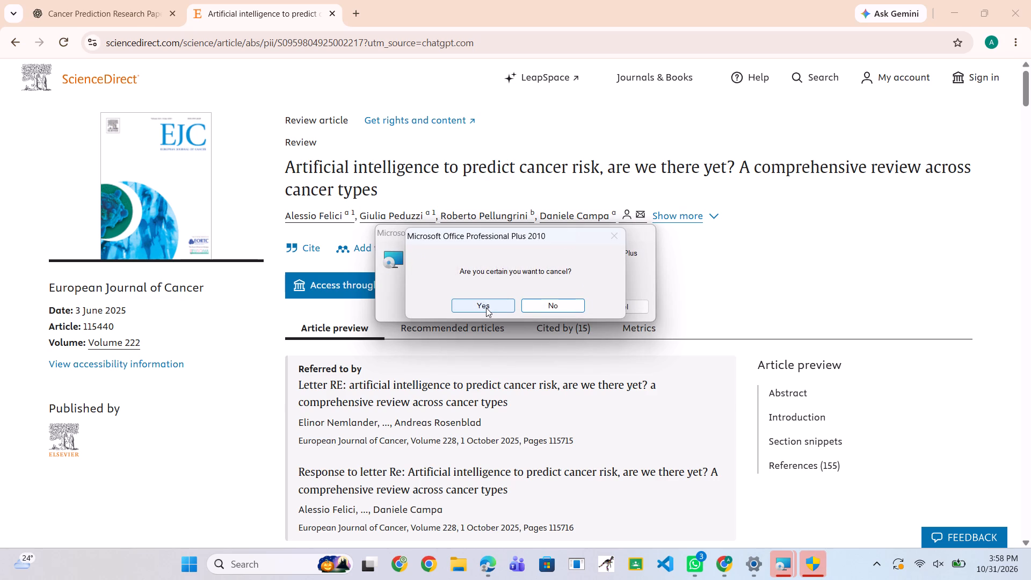
click(486, 308)
click(602, 316)
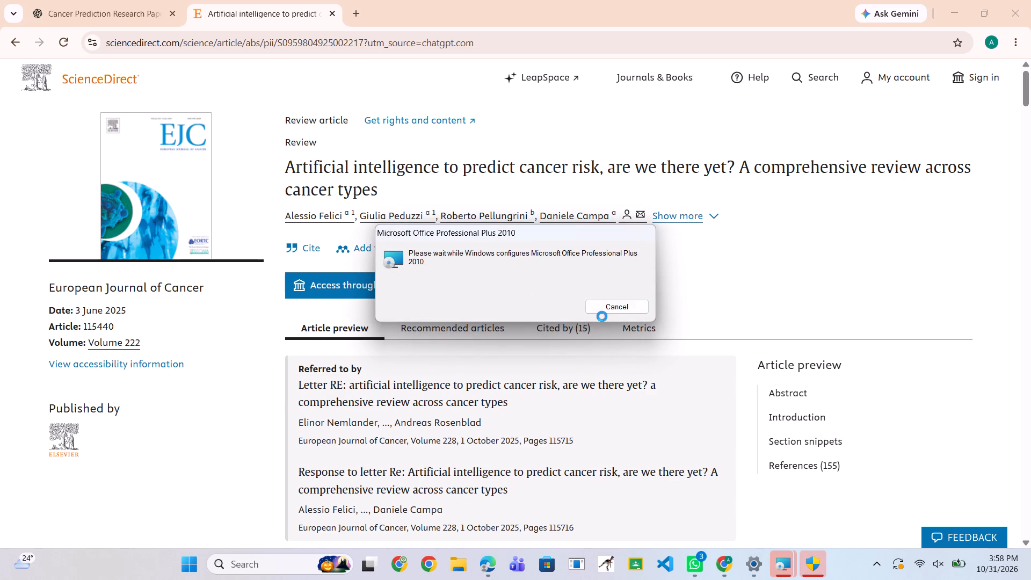
Cancel the repeated Microsoft Office Professional Plus 2010 configuration, confirming the cancellation, and dismiss the Microsoft Word 14.0 message to reach the blank document.
click(602, 314)
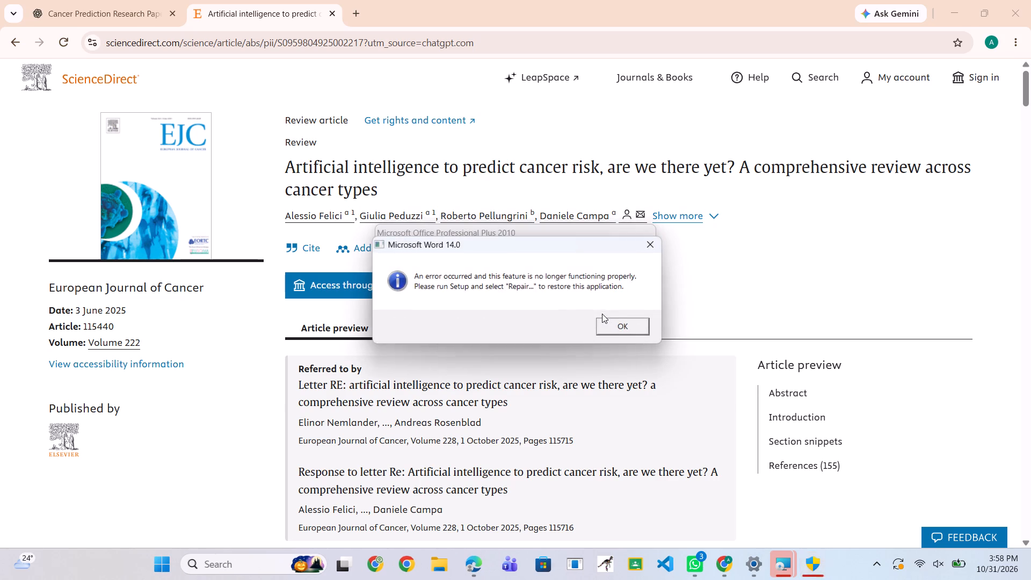
click(630, 318)
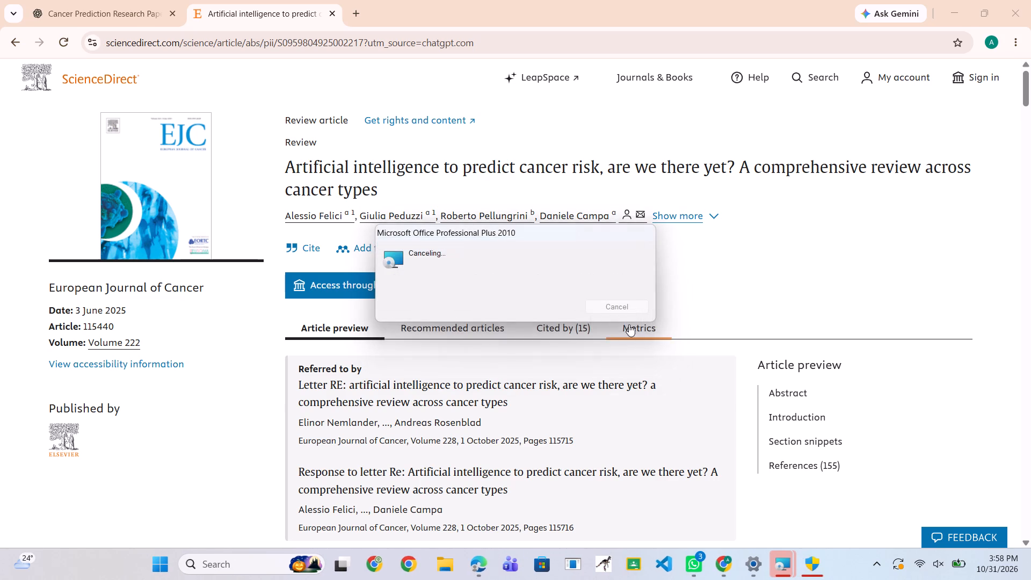
scroll(400, 257, up, 6)
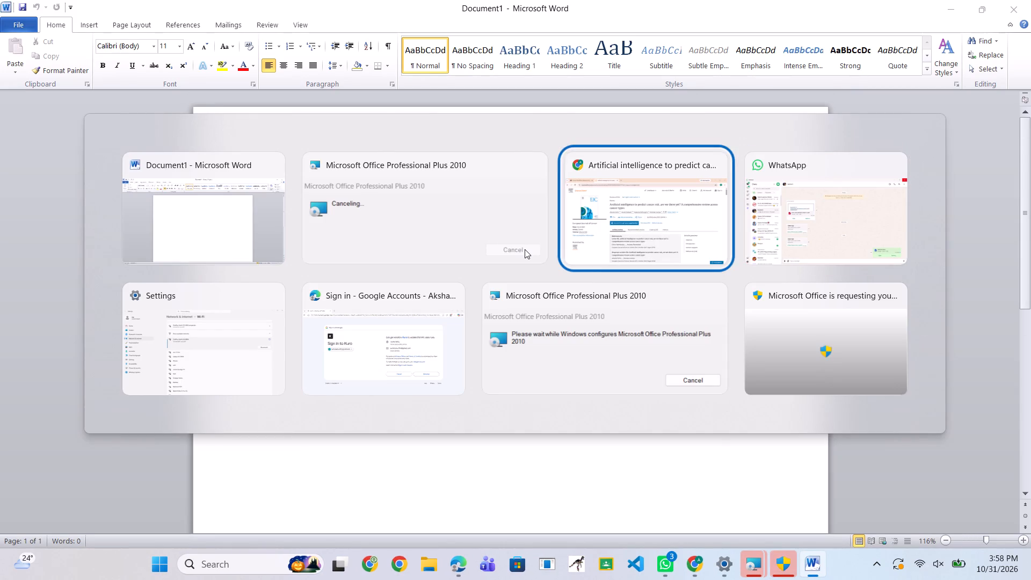
click(628, 239)
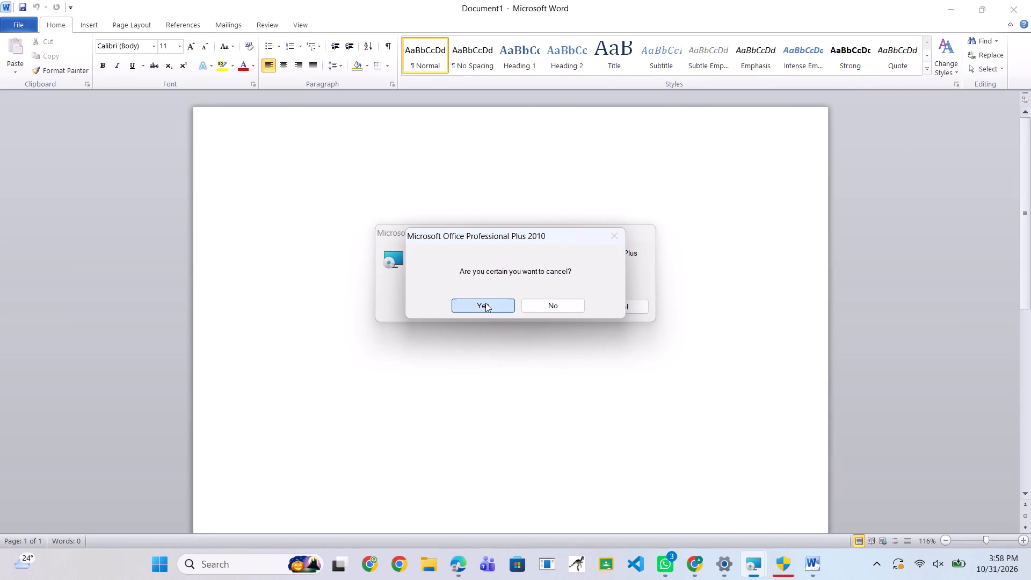
click(485, 303)
click(625, 311)
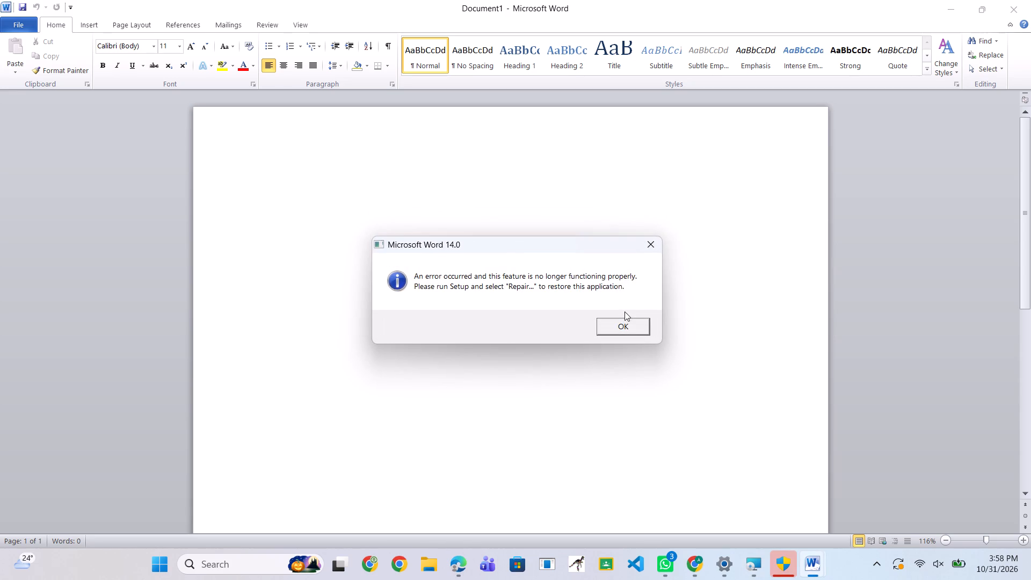
Dismiss the Word error message and close the remaining Microsoft Office configuration window.
click(626, 326)
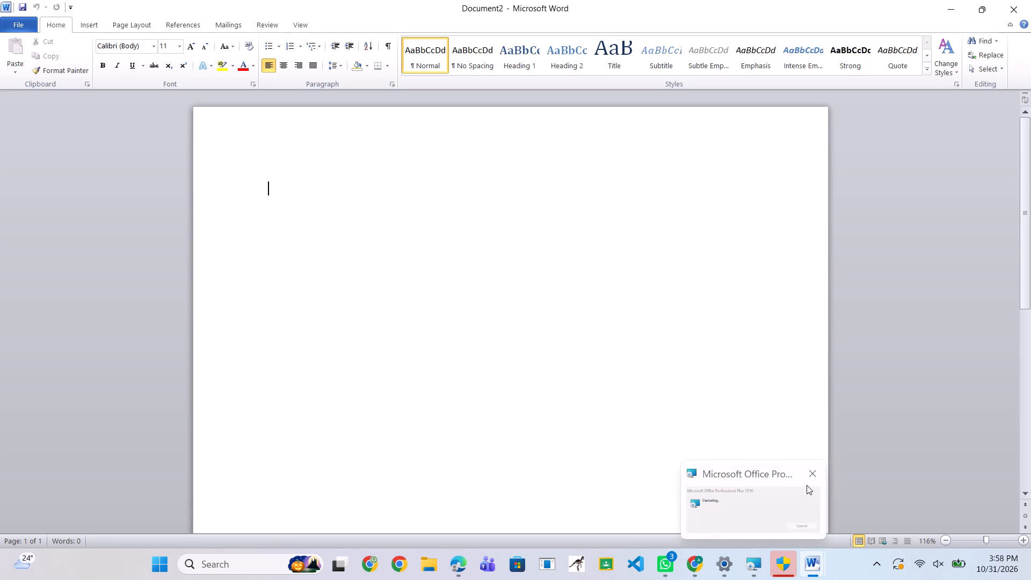
click(812, 476)
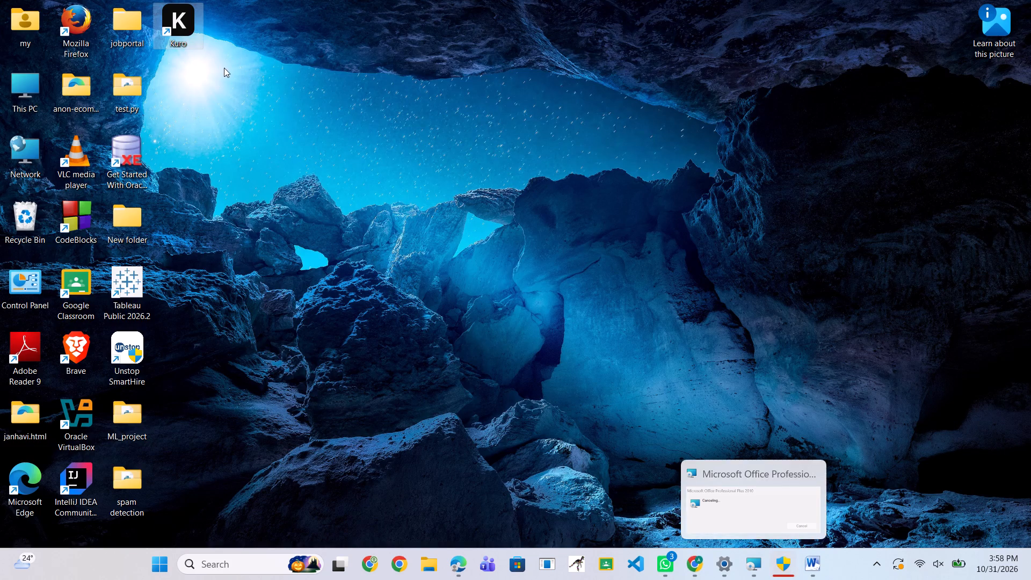
Launch Kuro from the desktop.
click(181, 11)
double_click(181, 11)
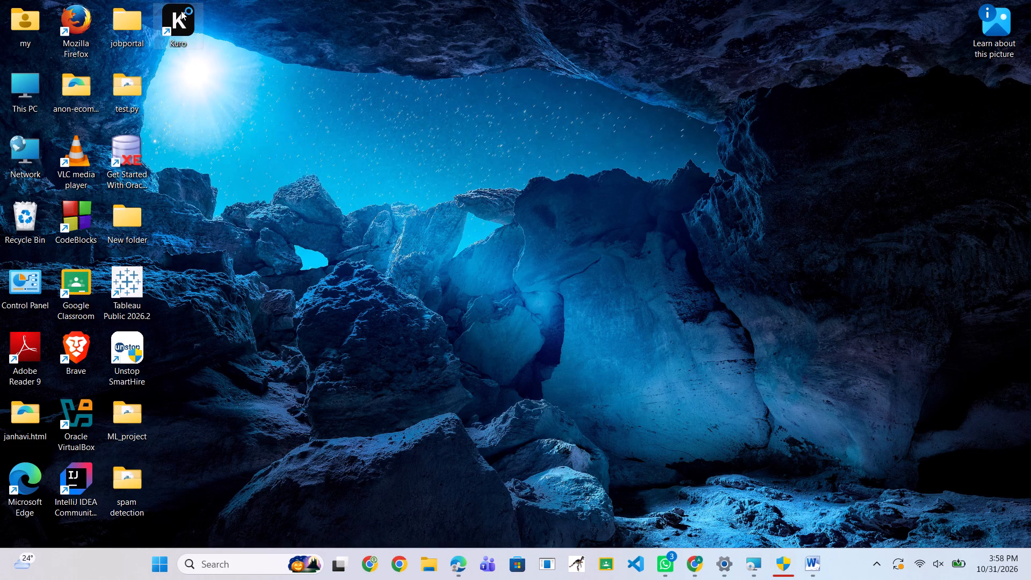
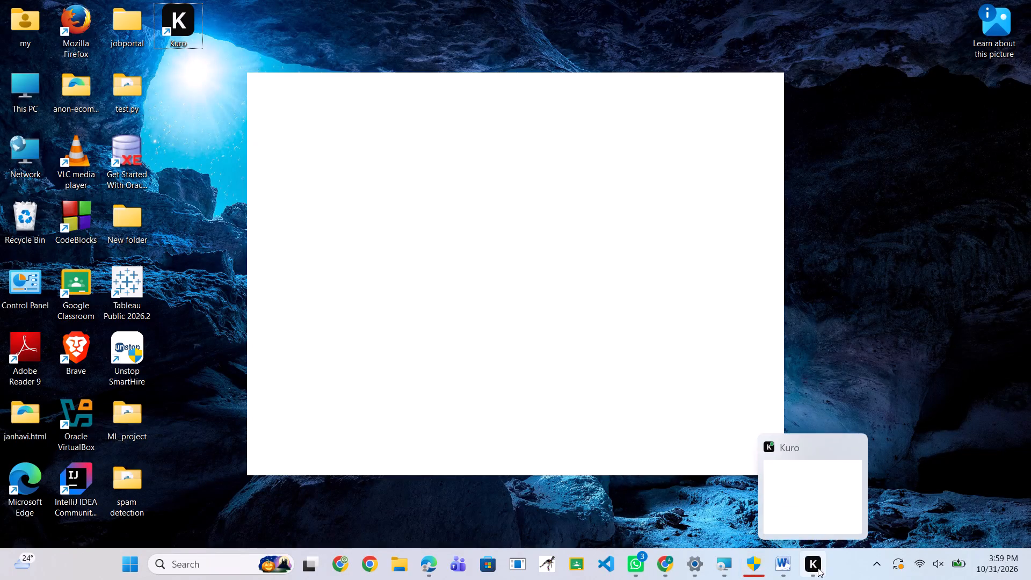
Close the Kuro window.
click(860, 440)
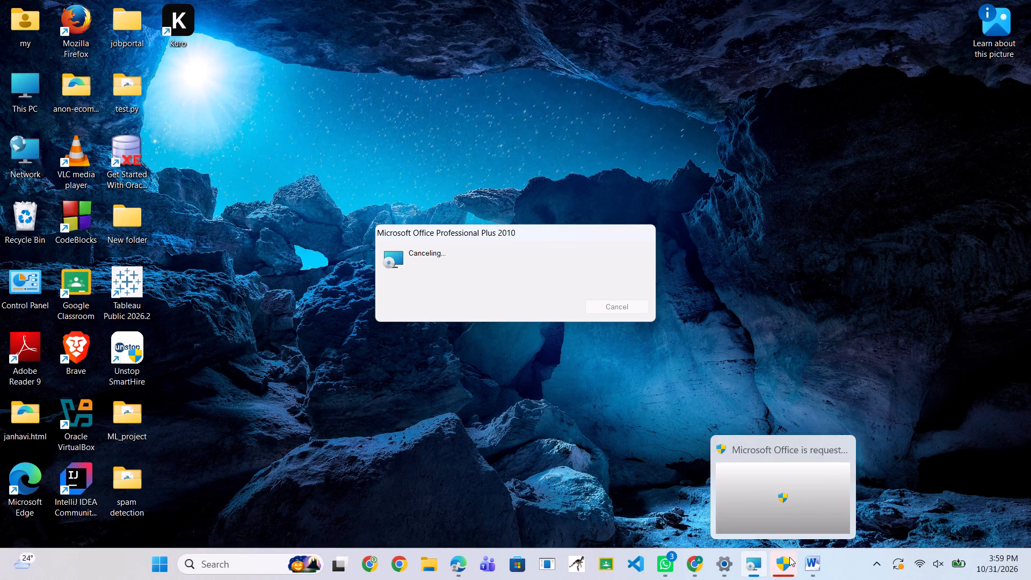
Close the Microsoft Office permission request and dismiss the Office and Word error messages.
click(847, 444)
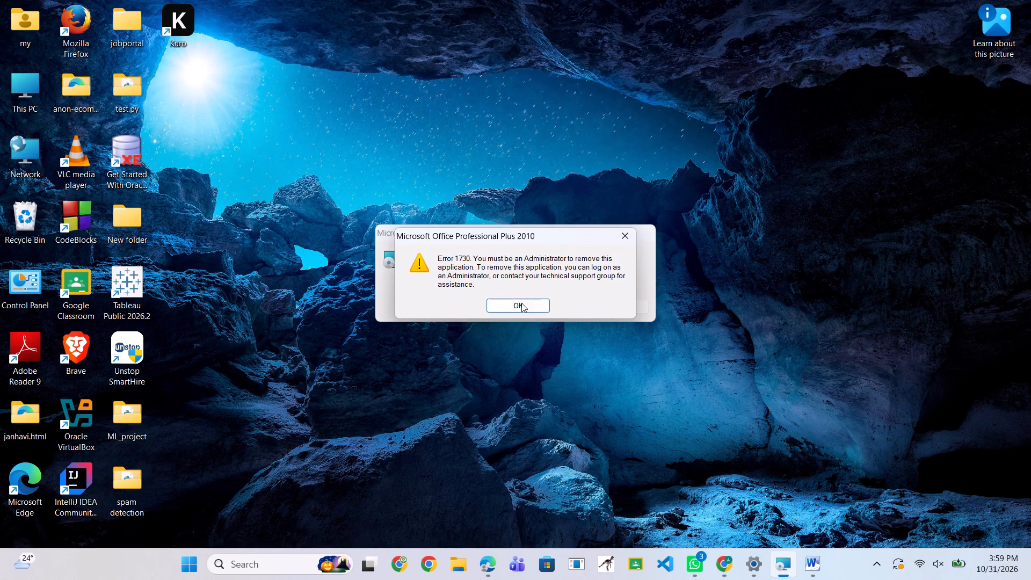
click(527, 307)
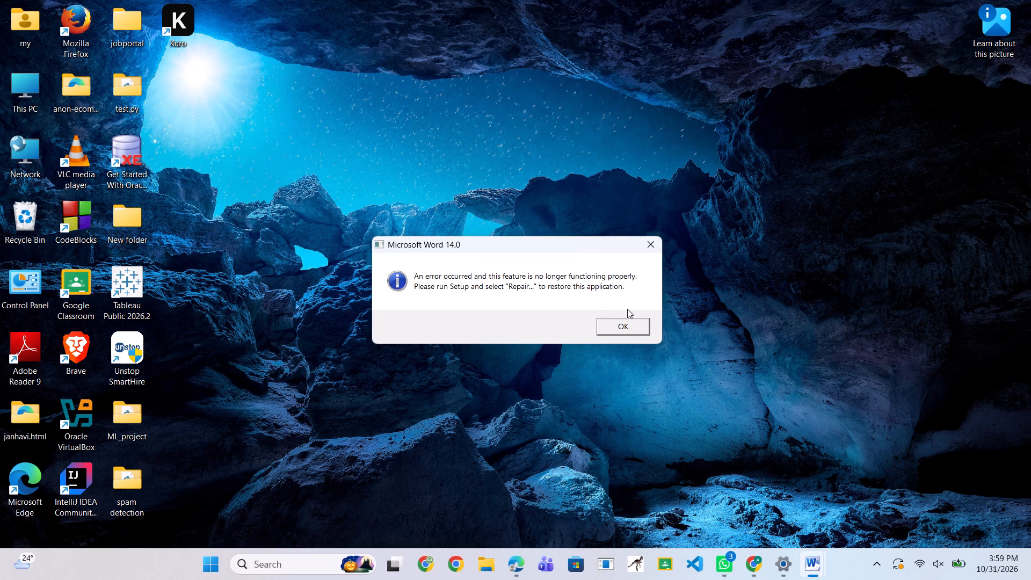
click(615, 320)
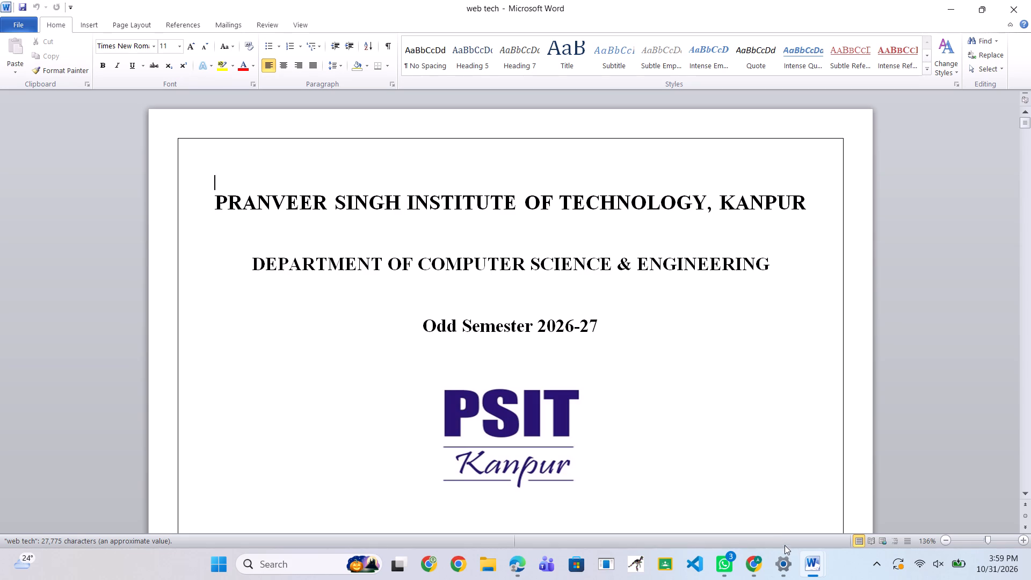
Close the Settings window.
click(847, 448)
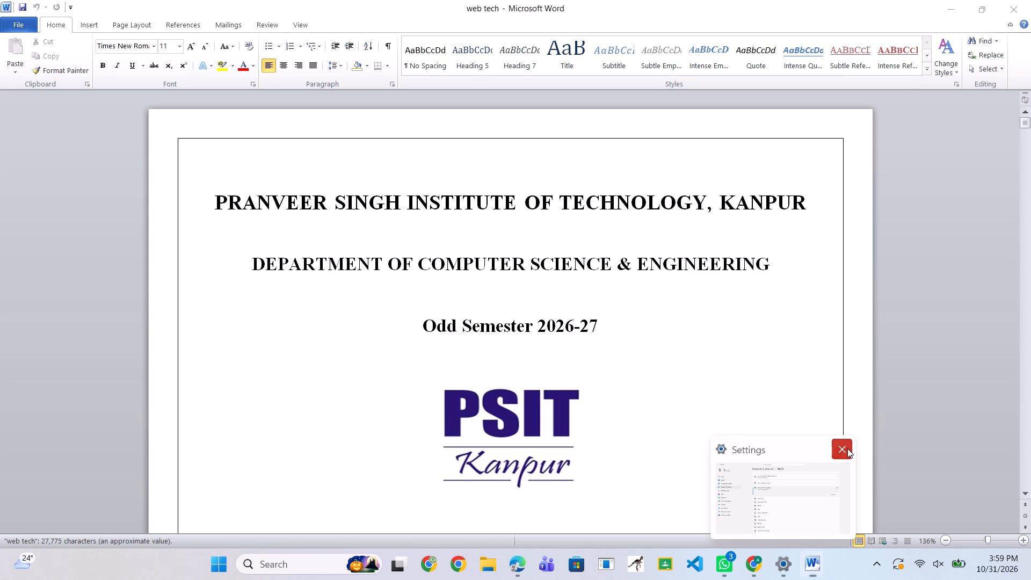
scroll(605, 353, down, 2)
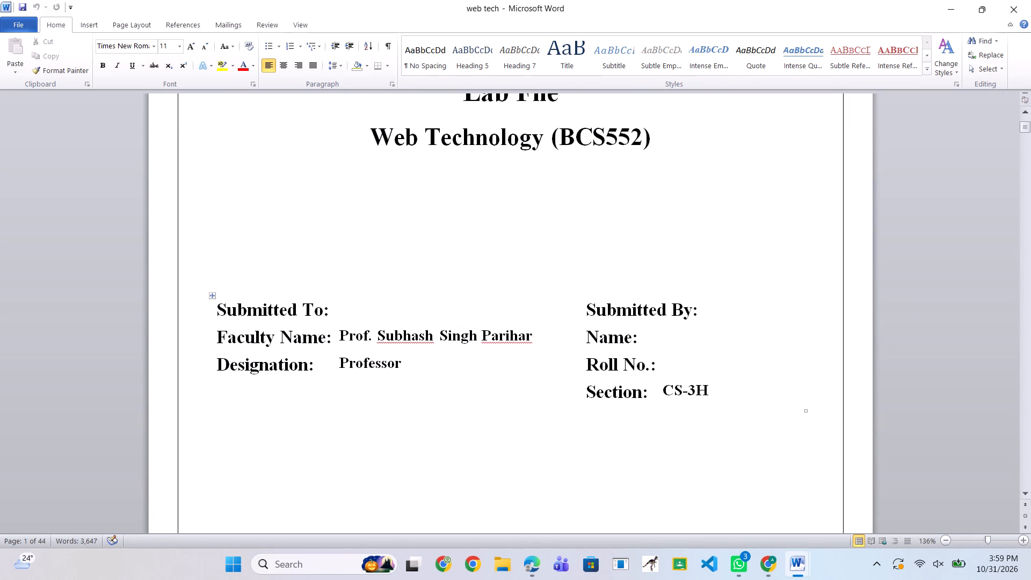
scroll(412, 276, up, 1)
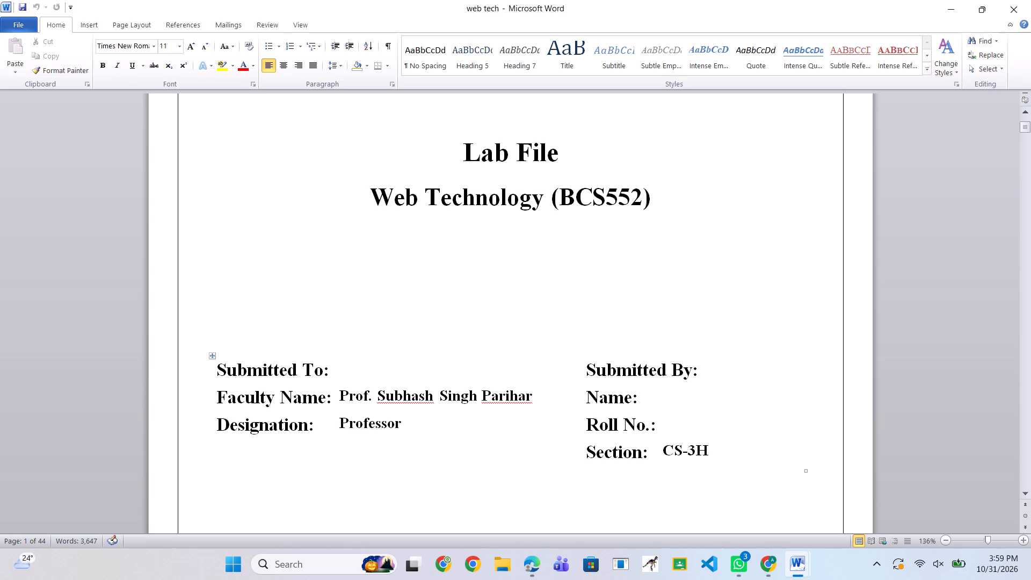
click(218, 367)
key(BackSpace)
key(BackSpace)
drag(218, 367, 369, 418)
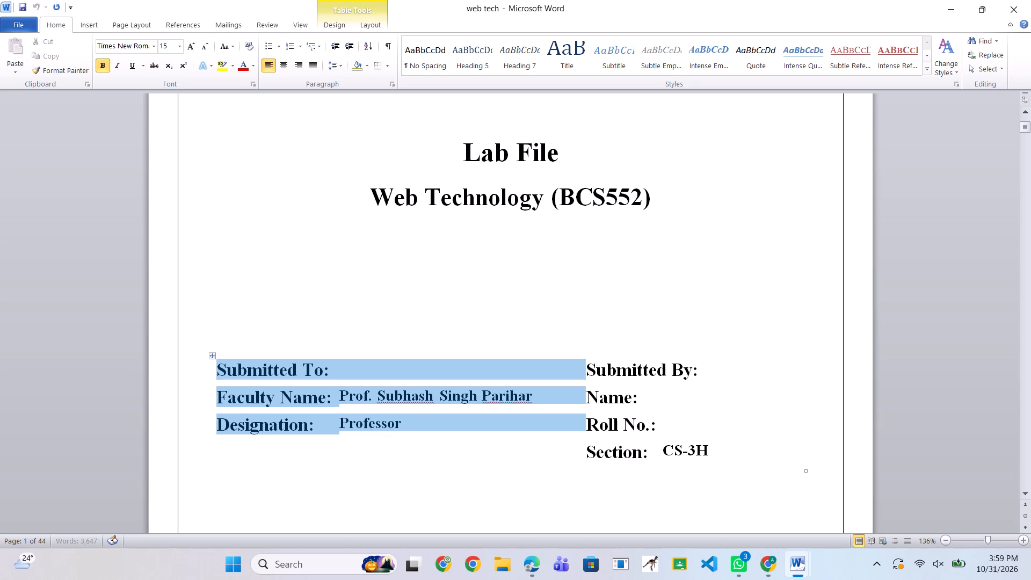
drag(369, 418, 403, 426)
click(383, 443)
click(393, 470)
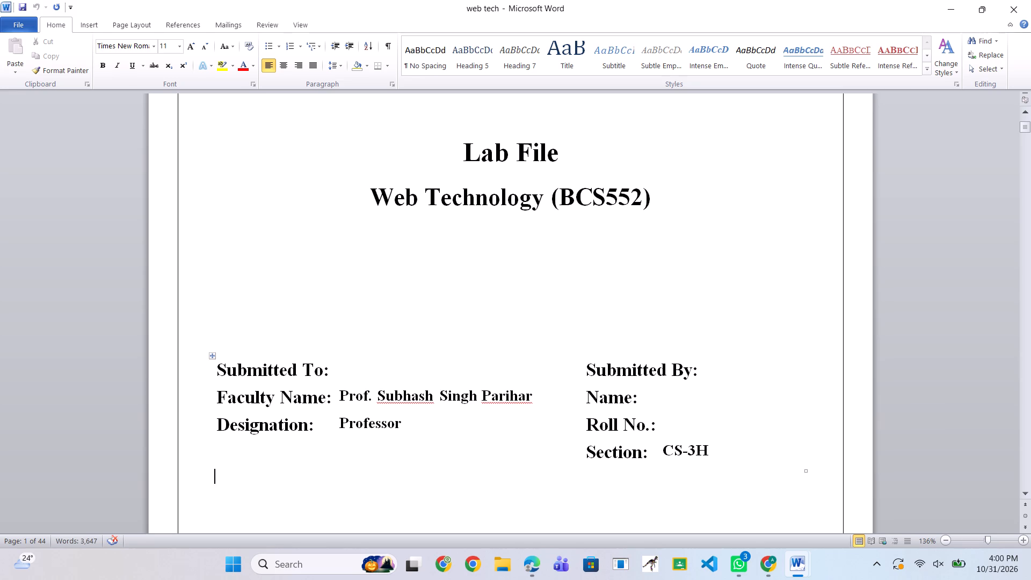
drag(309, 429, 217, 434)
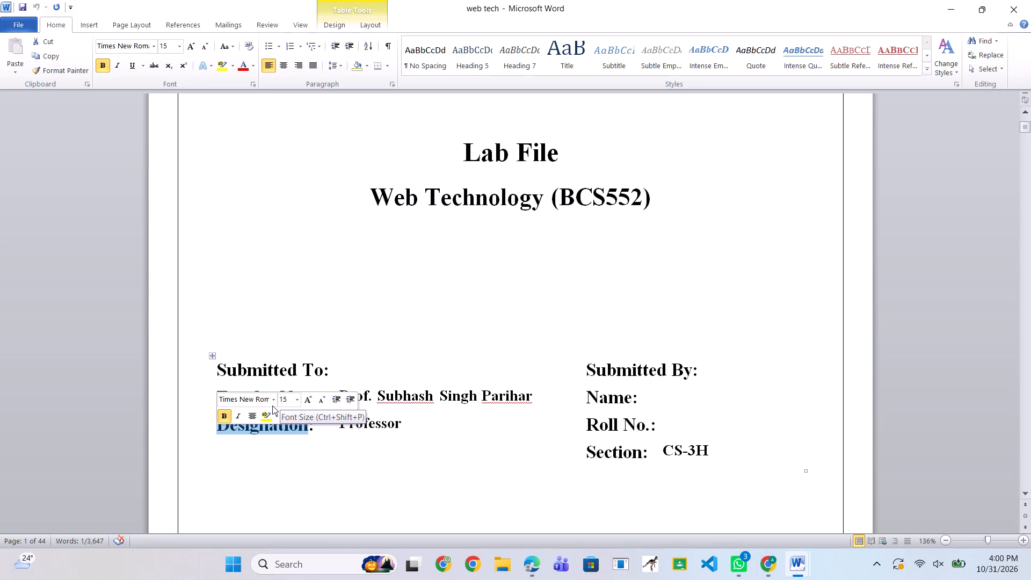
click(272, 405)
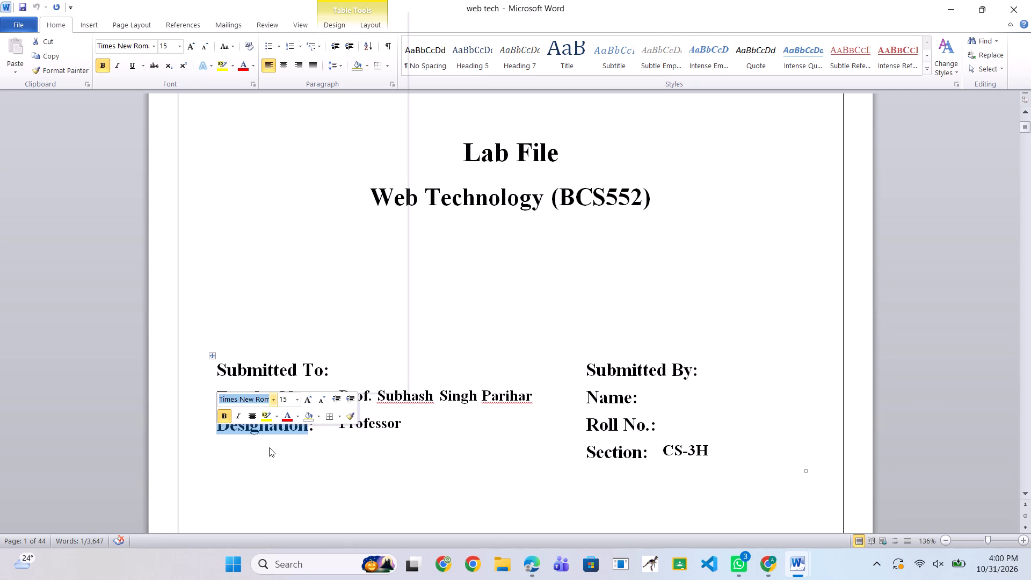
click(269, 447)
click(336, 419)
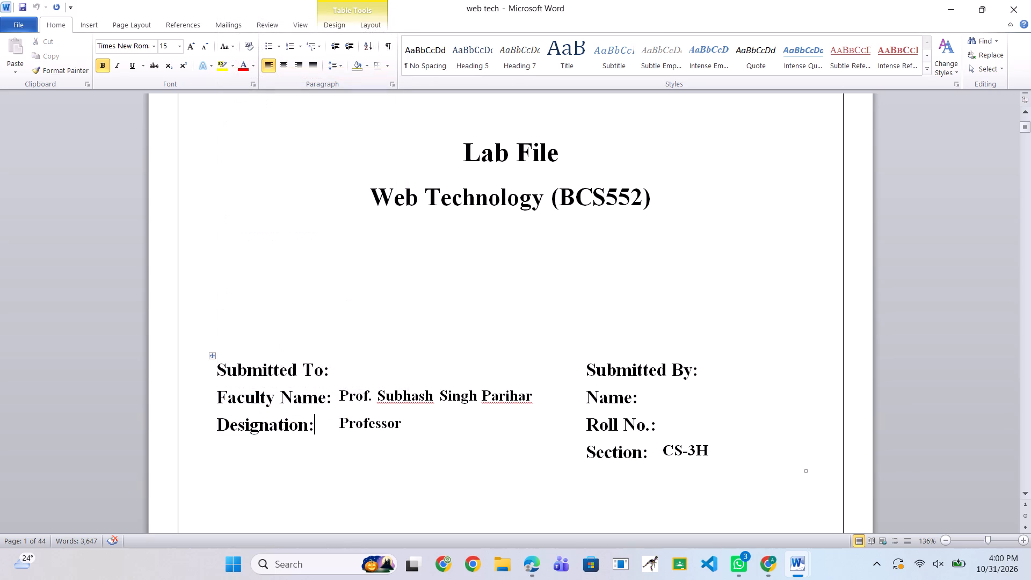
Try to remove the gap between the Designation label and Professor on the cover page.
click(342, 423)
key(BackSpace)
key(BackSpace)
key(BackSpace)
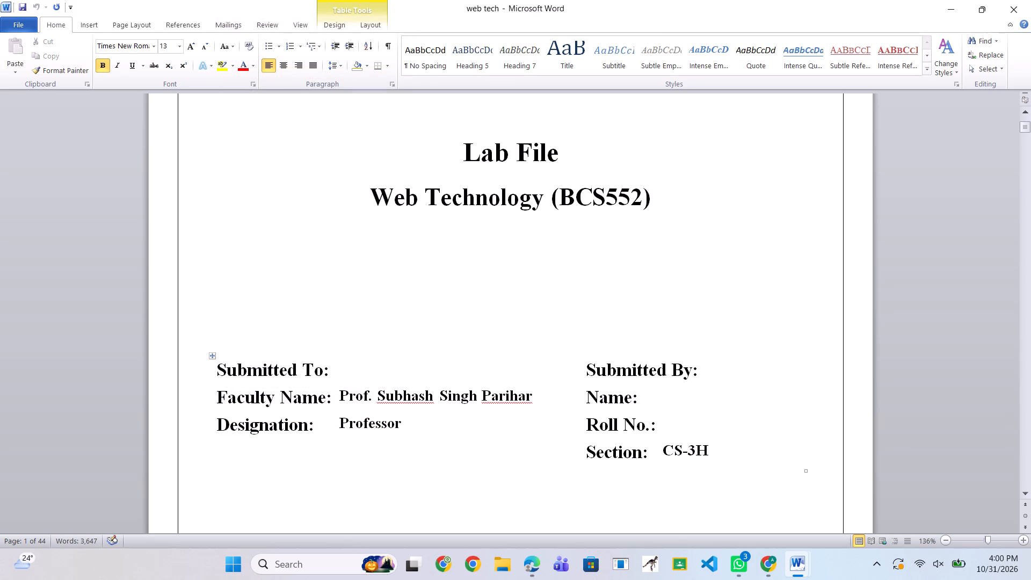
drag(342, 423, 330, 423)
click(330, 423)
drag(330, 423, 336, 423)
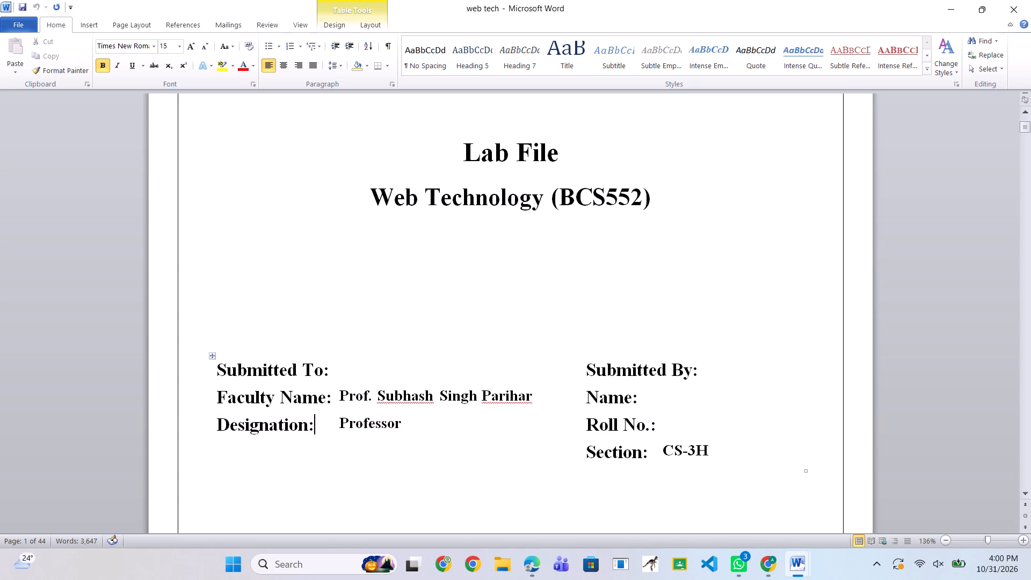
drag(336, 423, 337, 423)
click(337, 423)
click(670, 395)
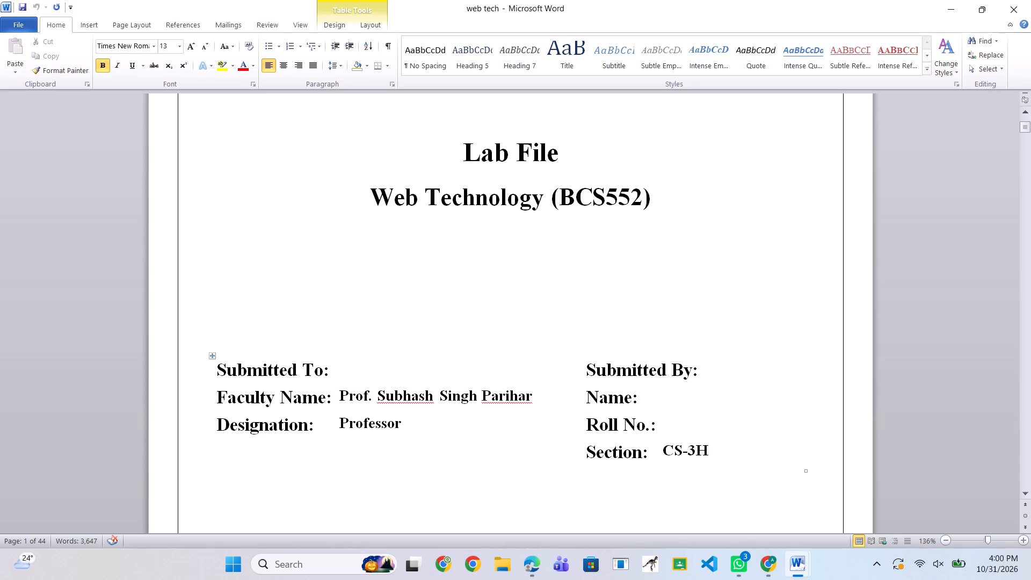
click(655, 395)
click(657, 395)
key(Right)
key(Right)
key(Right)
Set the line spacing of the Designation label to 1.0.
click(329, 68)
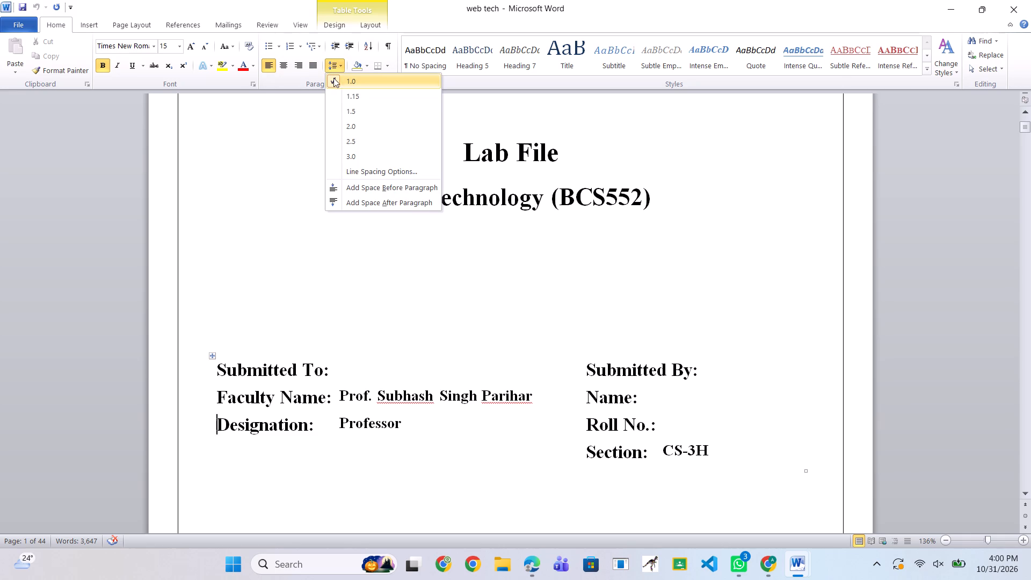
click(335, 79)
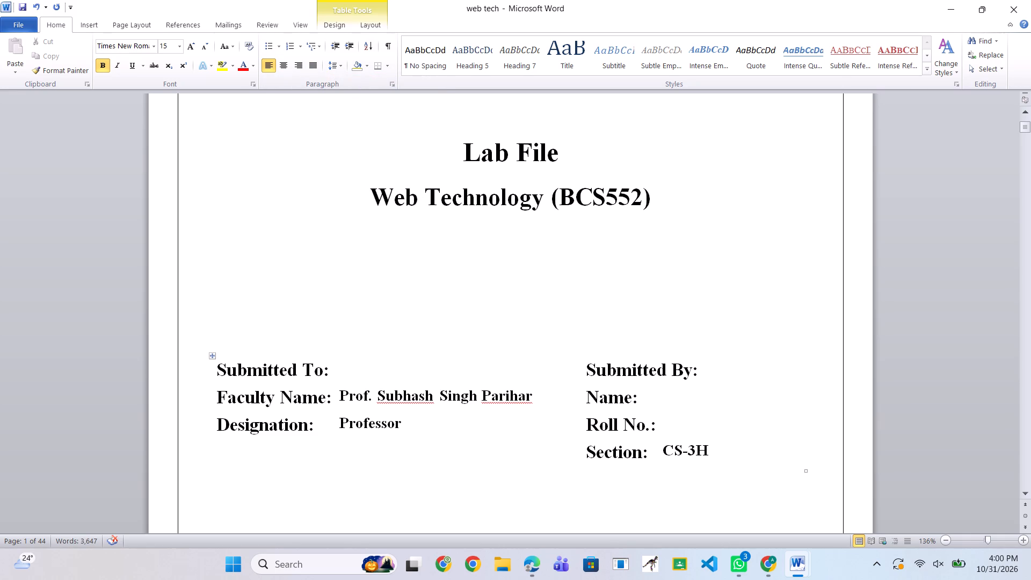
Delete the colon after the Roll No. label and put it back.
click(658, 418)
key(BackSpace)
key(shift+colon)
Start entering the student's name after the Name label under Submitted By, trimming it back to its first letter.
click(643, 401)
key(a)
text(nh)
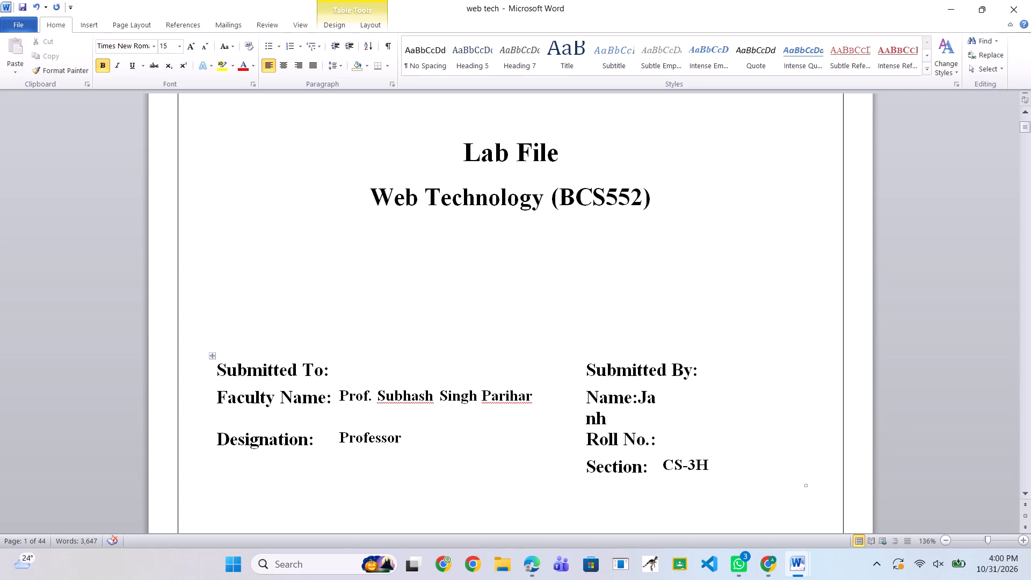
key(BackSpace)
key(BackSpace)
key(BackSpace)
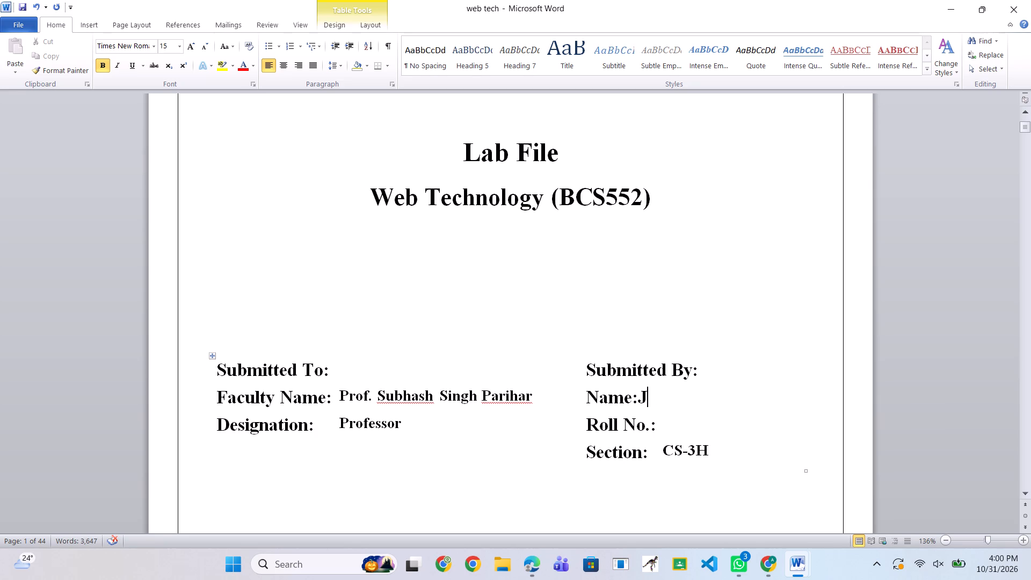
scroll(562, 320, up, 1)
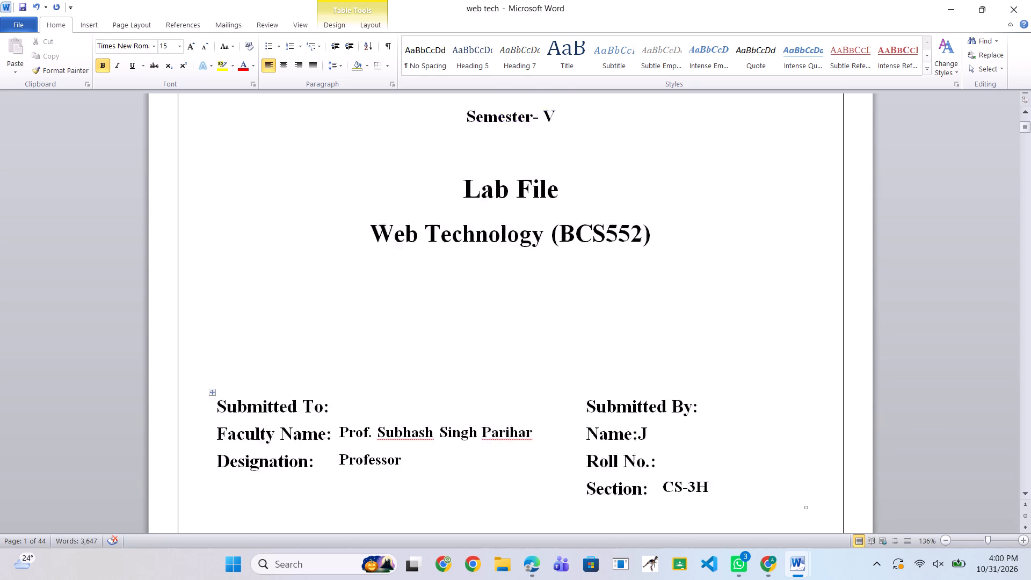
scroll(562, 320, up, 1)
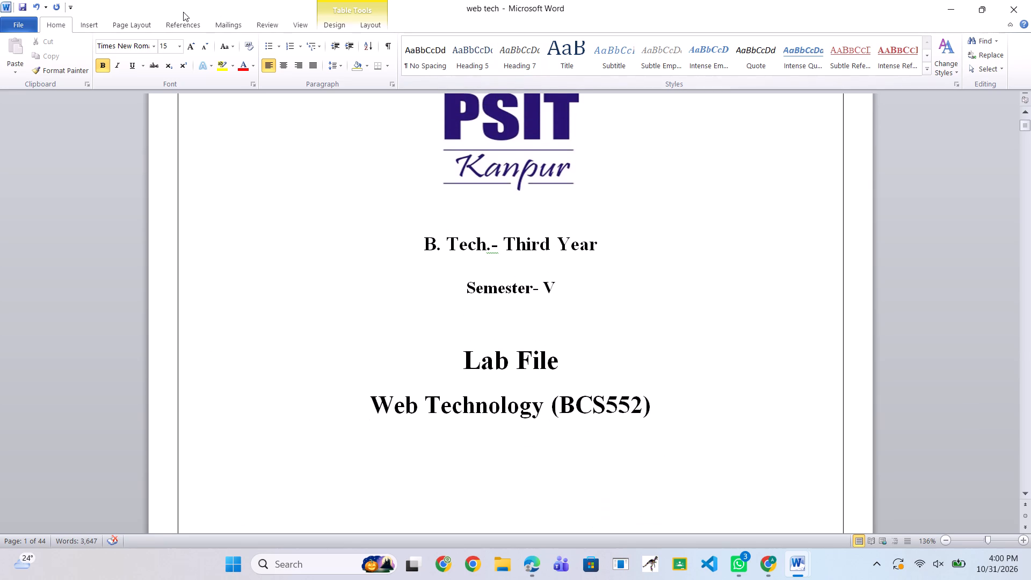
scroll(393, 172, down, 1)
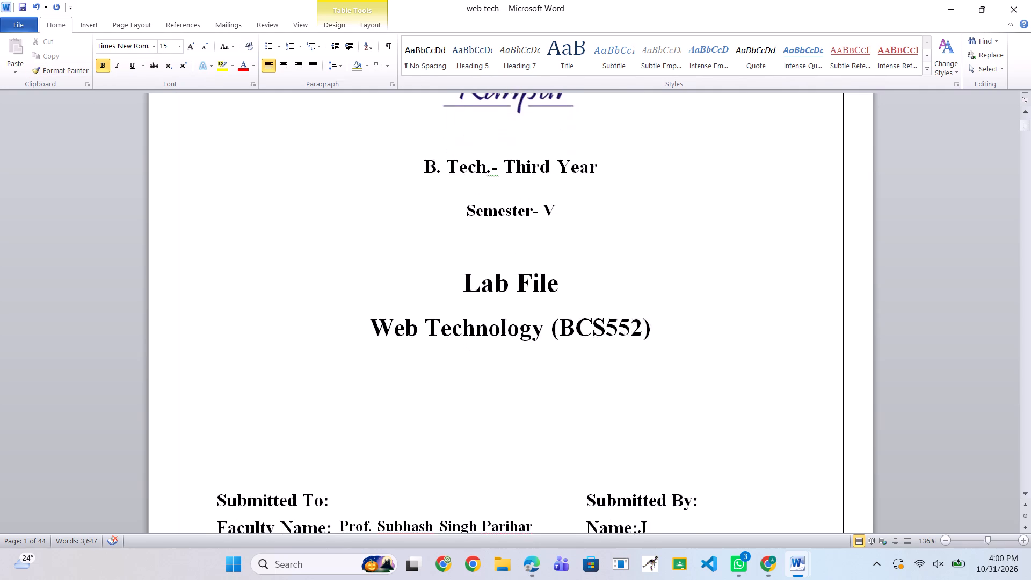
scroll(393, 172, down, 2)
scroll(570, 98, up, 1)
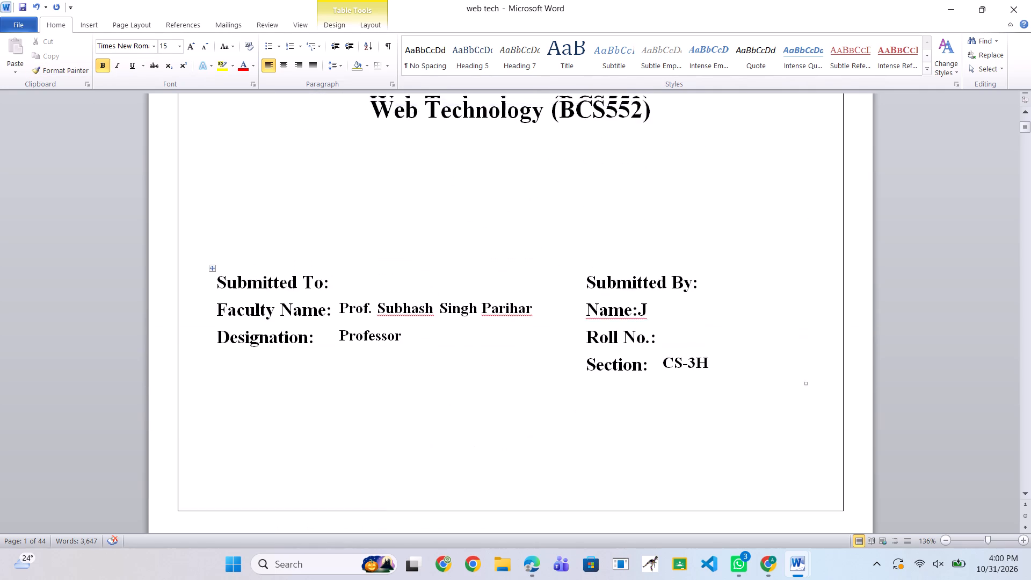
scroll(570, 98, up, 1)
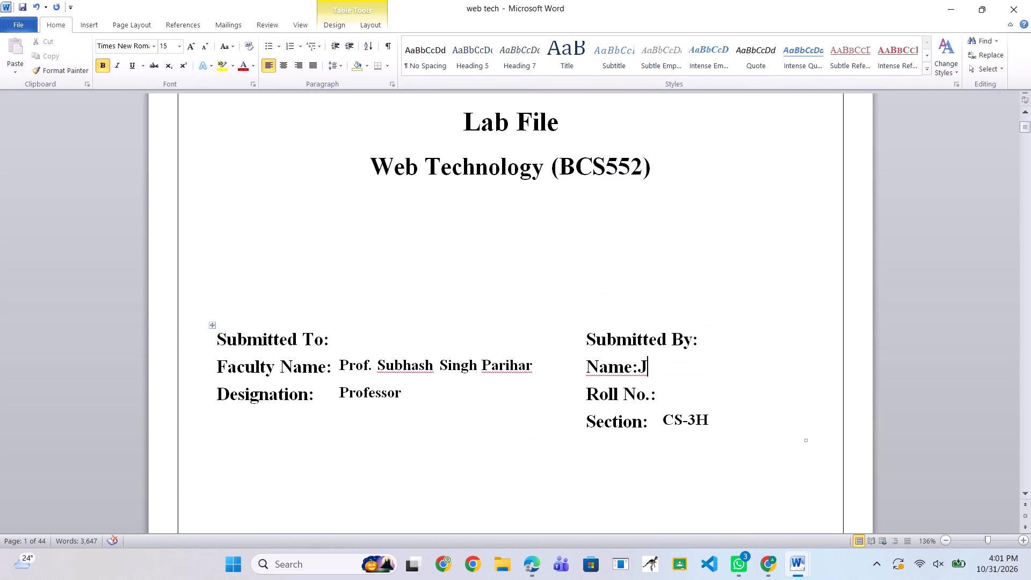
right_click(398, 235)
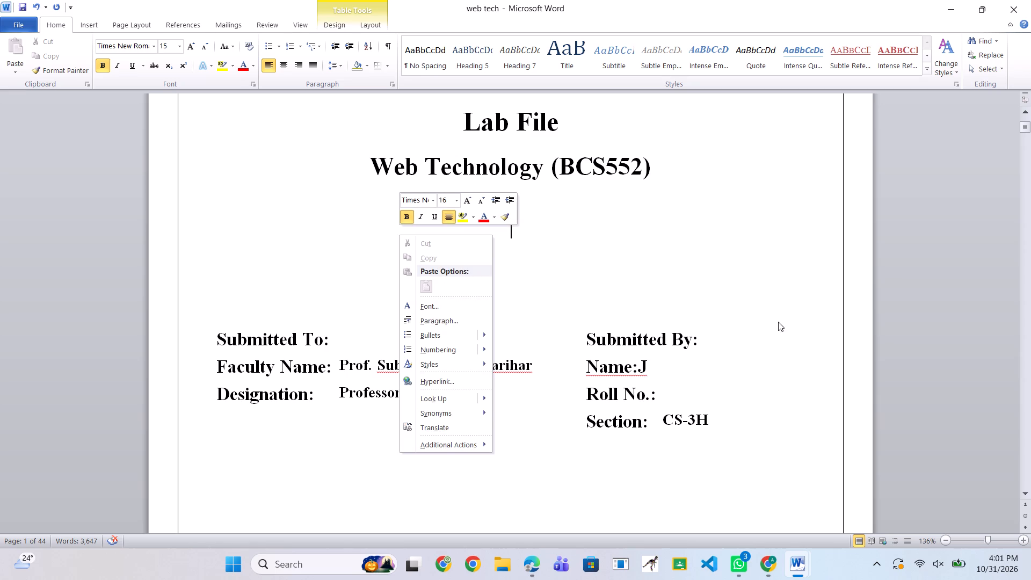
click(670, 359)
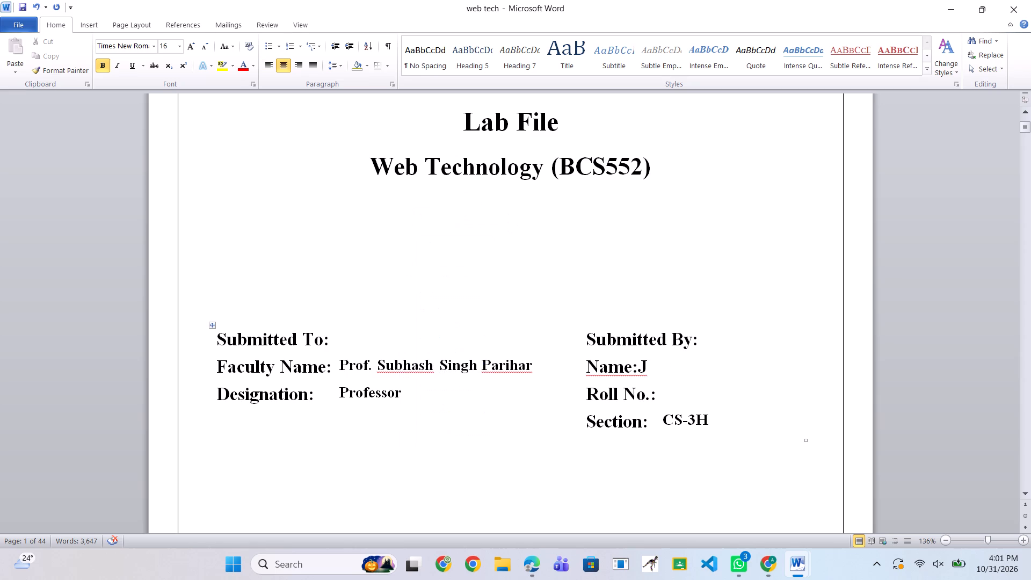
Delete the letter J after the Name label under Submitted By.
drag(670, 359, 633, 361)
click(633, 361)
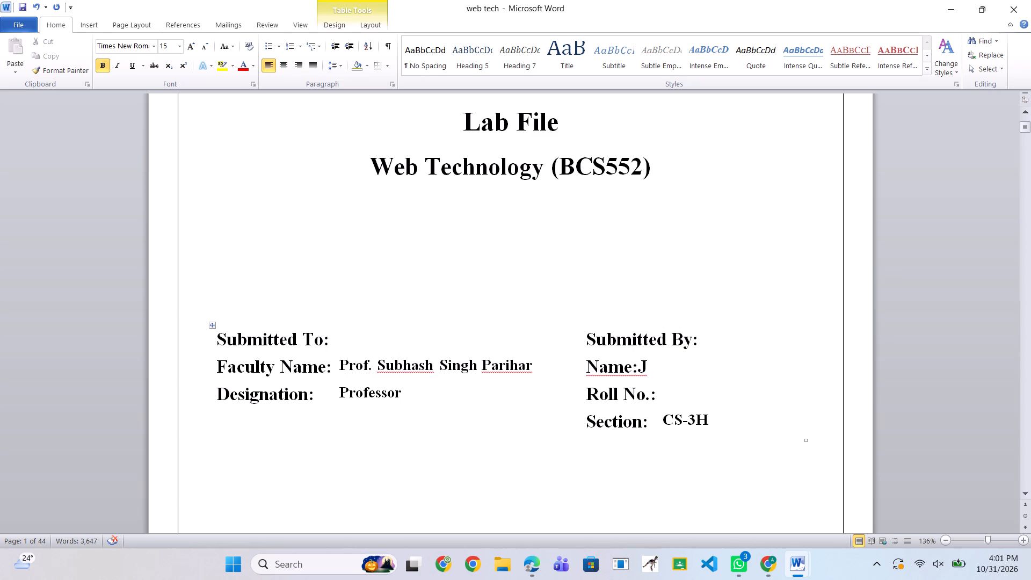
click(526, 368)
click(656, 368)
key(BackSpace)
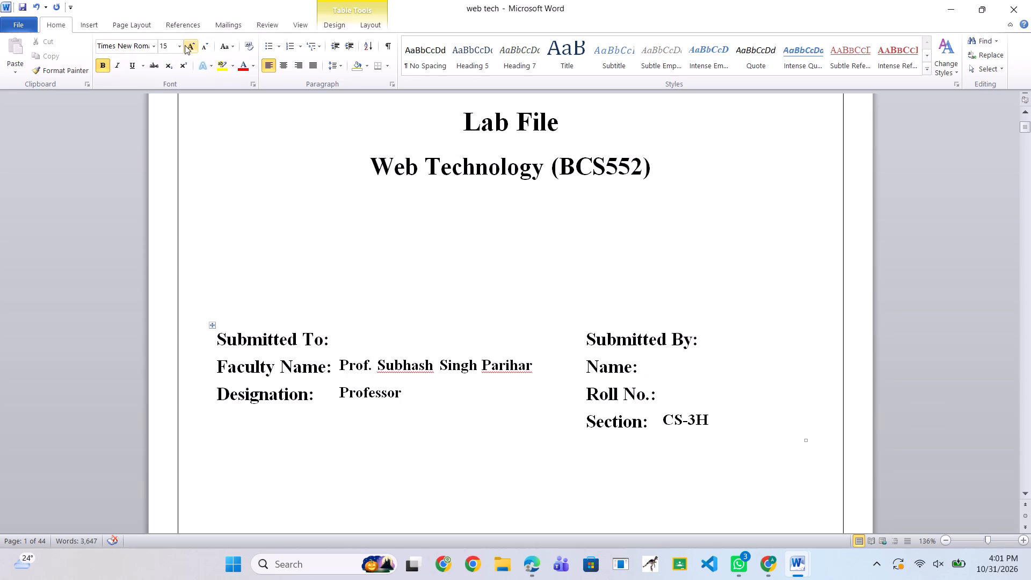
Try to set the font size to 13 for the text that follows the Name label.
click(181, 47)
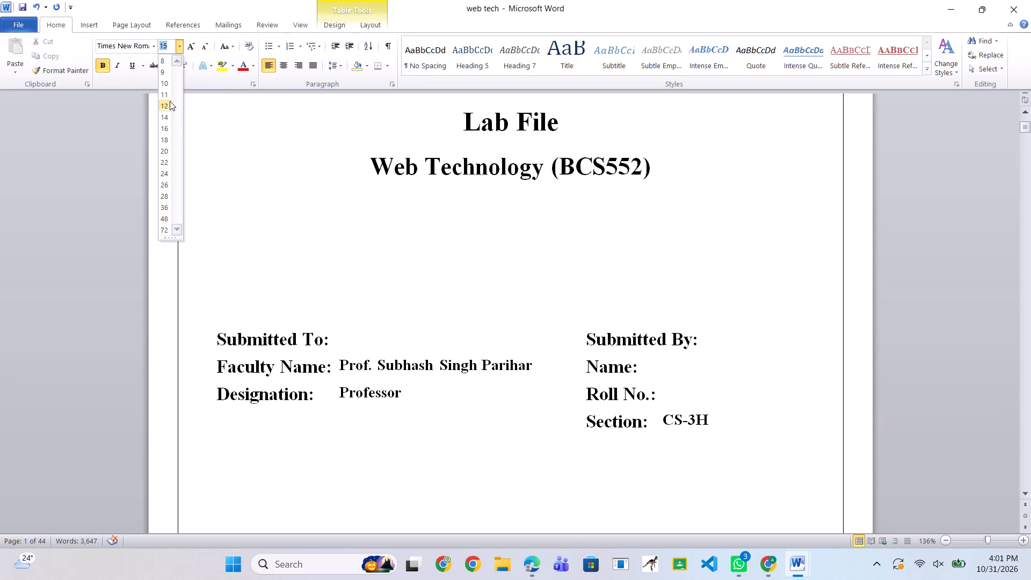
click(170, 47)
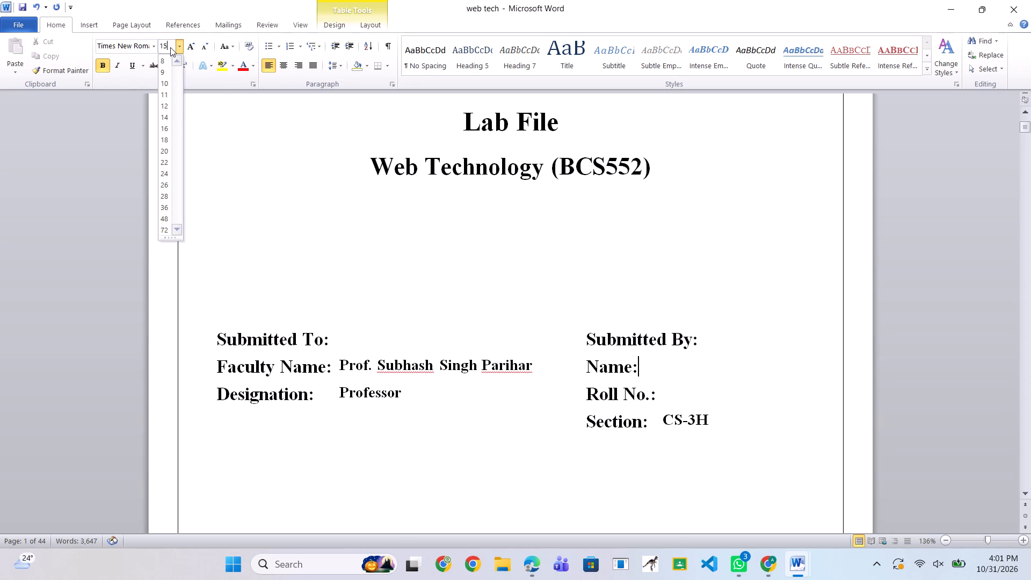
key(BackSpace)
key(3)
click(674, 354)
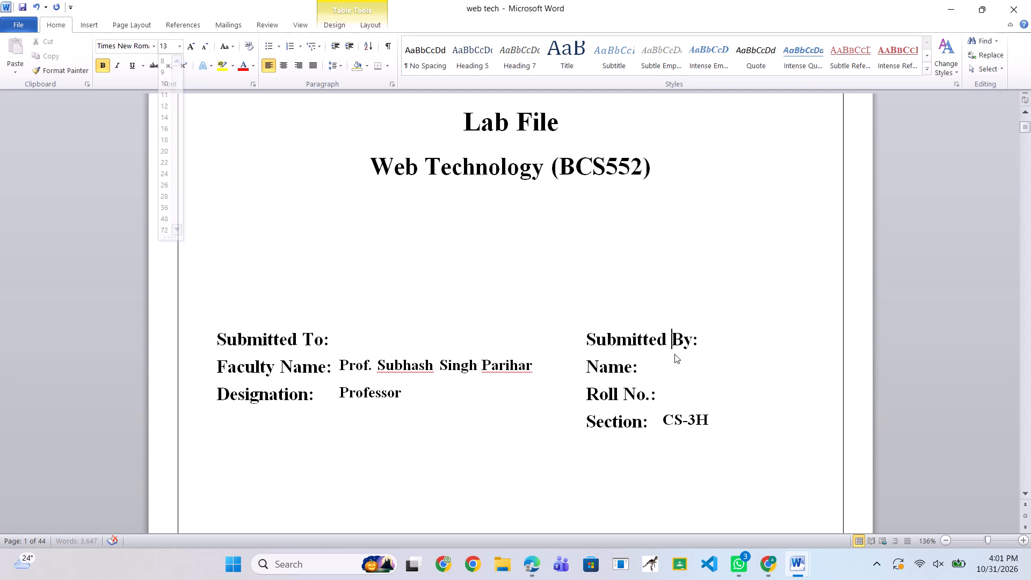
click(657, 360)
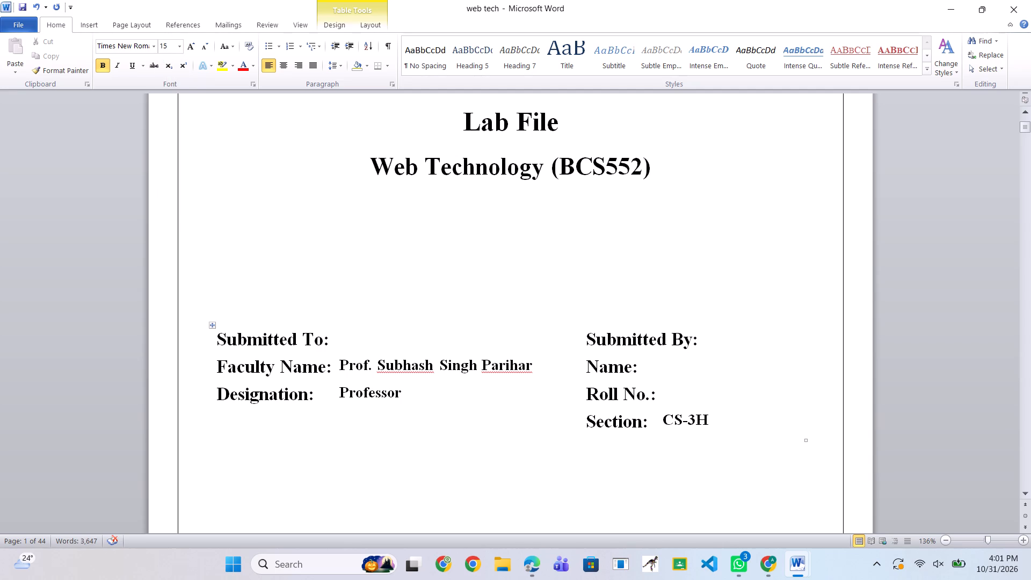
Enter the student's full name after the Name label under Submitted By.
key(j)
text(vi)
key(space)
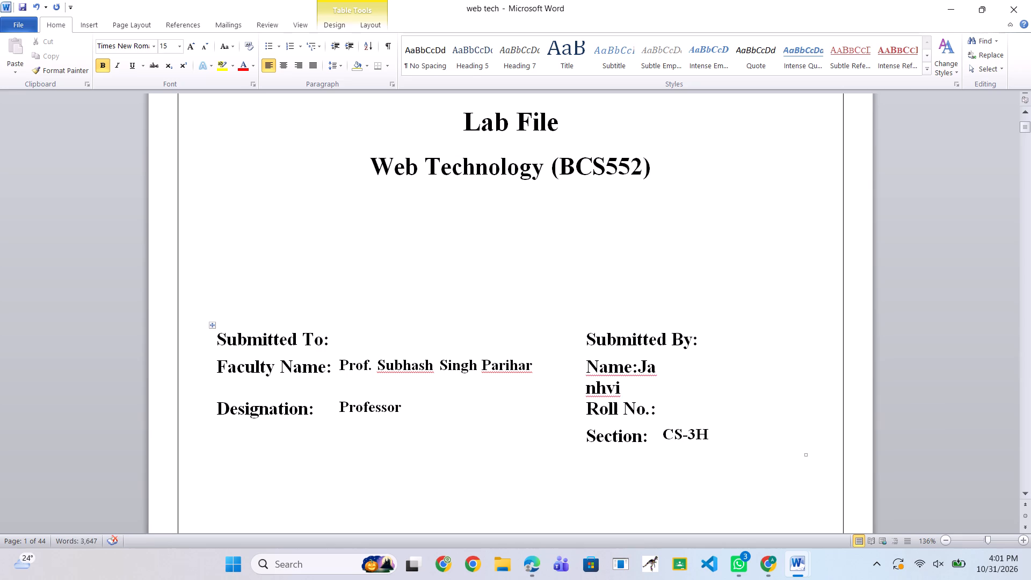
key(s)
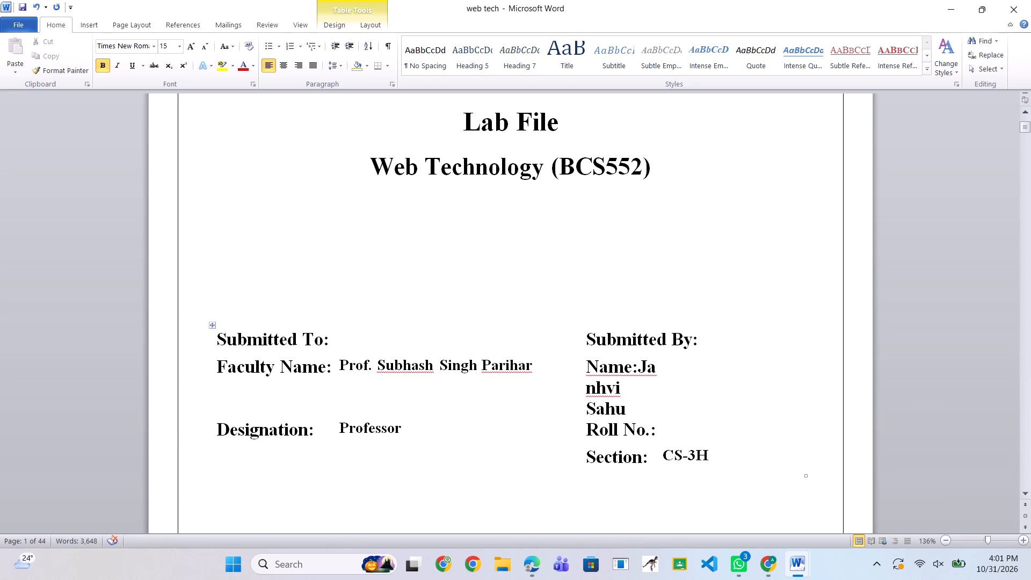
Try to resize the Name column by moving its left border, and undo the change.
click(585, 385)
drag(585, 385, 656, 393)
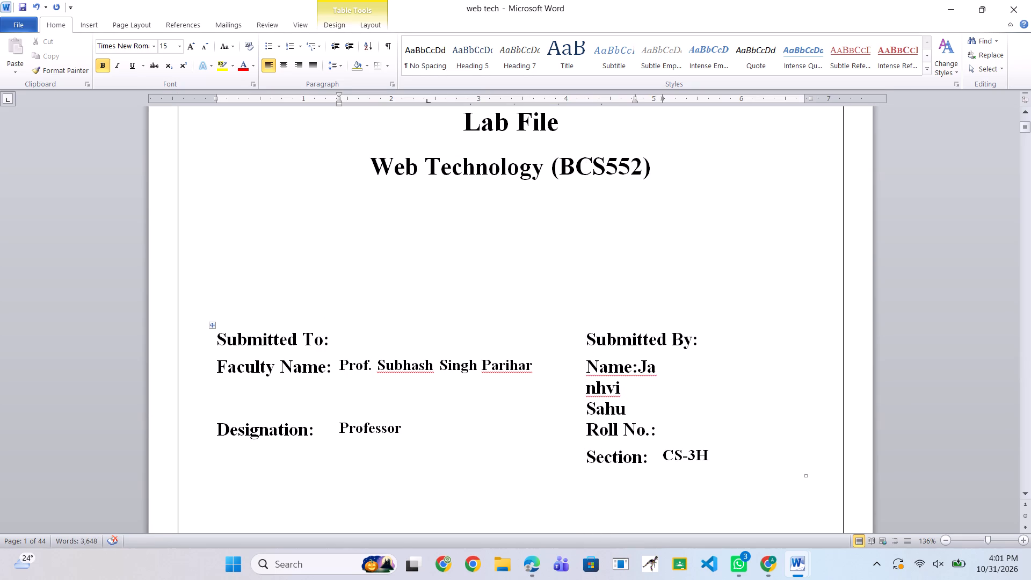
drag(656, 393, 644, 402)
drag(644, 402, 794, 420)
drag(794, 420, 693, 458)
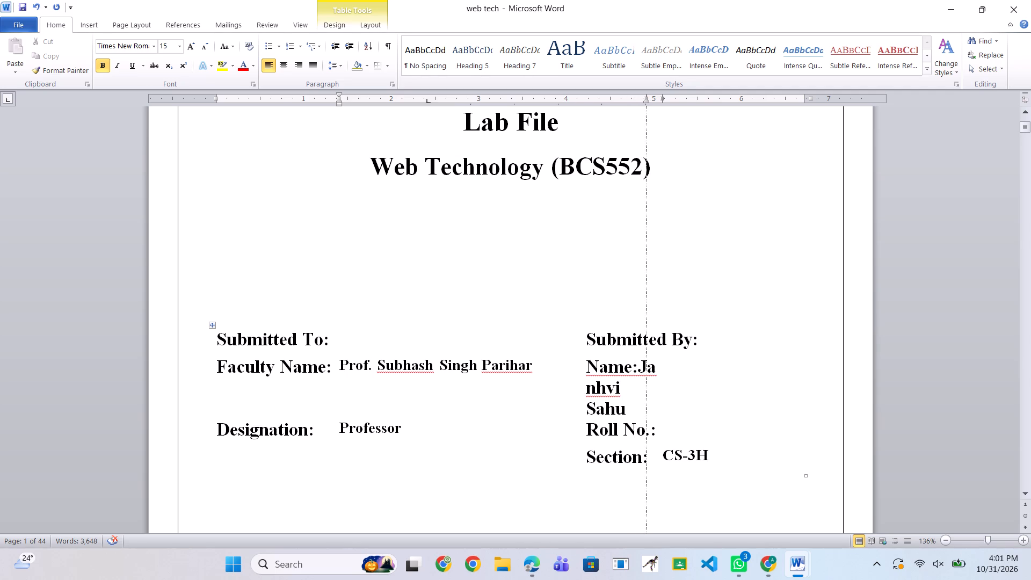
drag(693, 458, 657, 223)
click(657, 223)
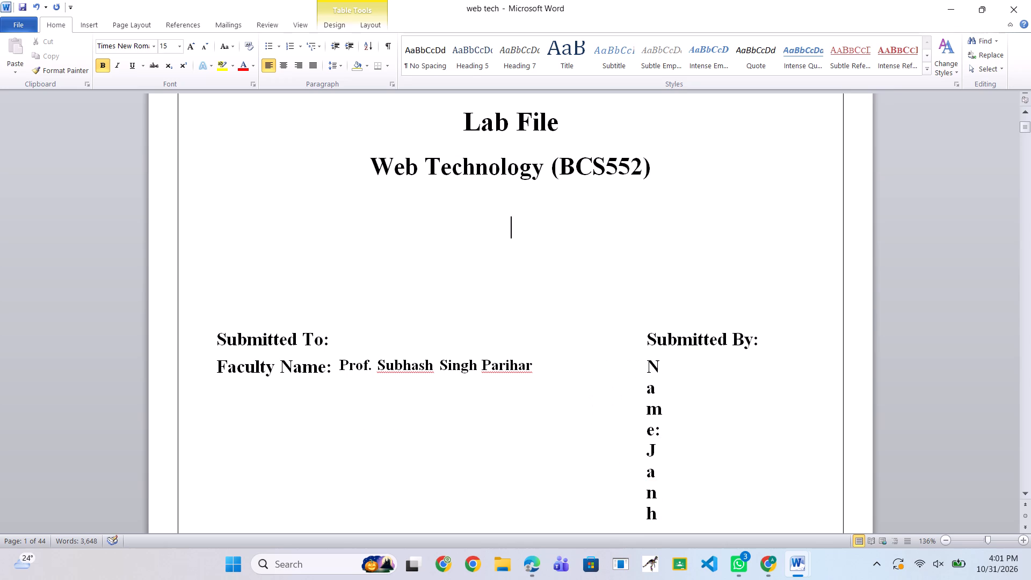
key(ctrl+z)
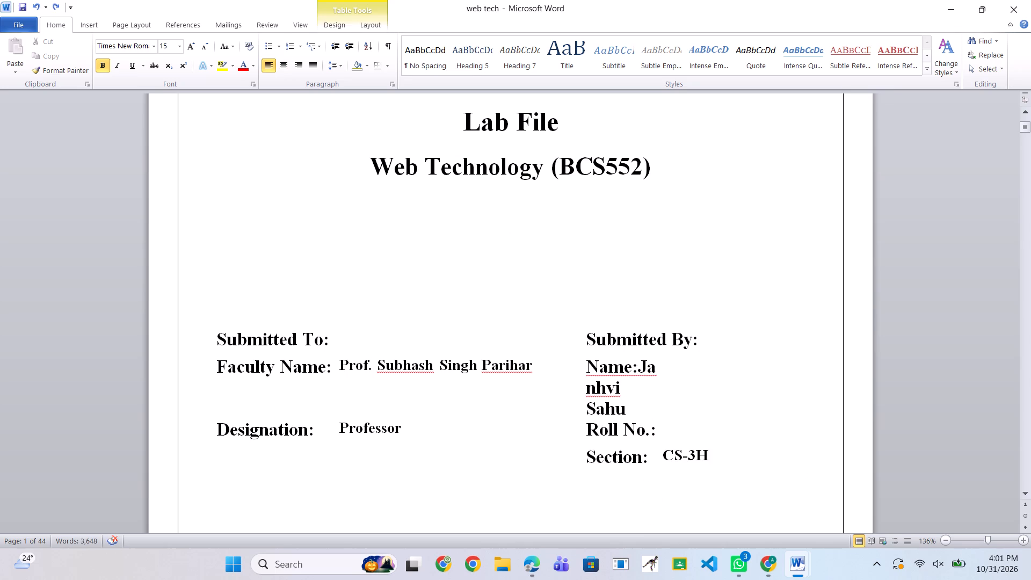
Delete the whole Submitted To and Submitted By table from the cover page.
ctrl+scroll(645, 205, down, 1)
drag(622, 393, 635, 402)
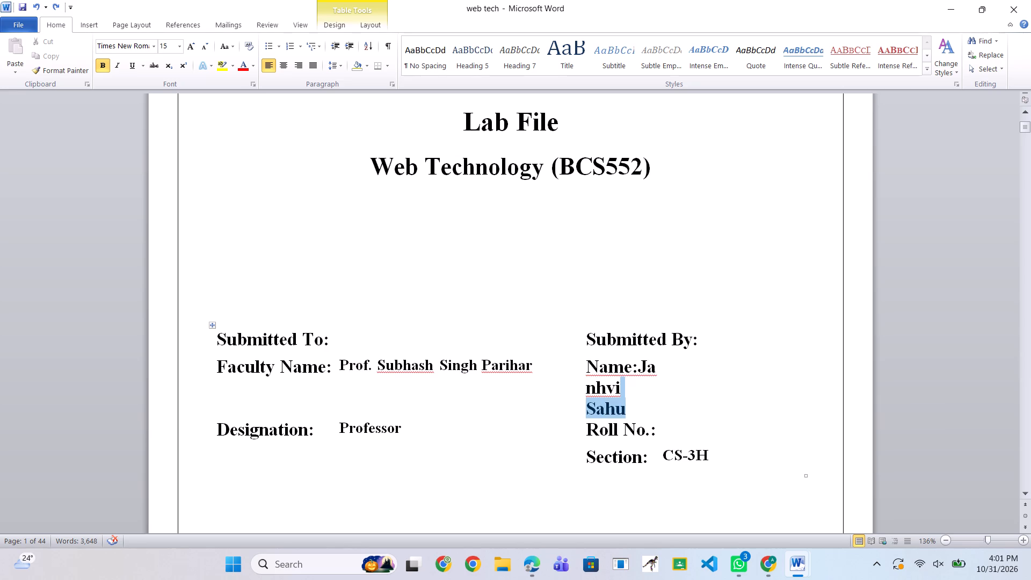
drag(635, 402, 612, 388)
click(612, 388)
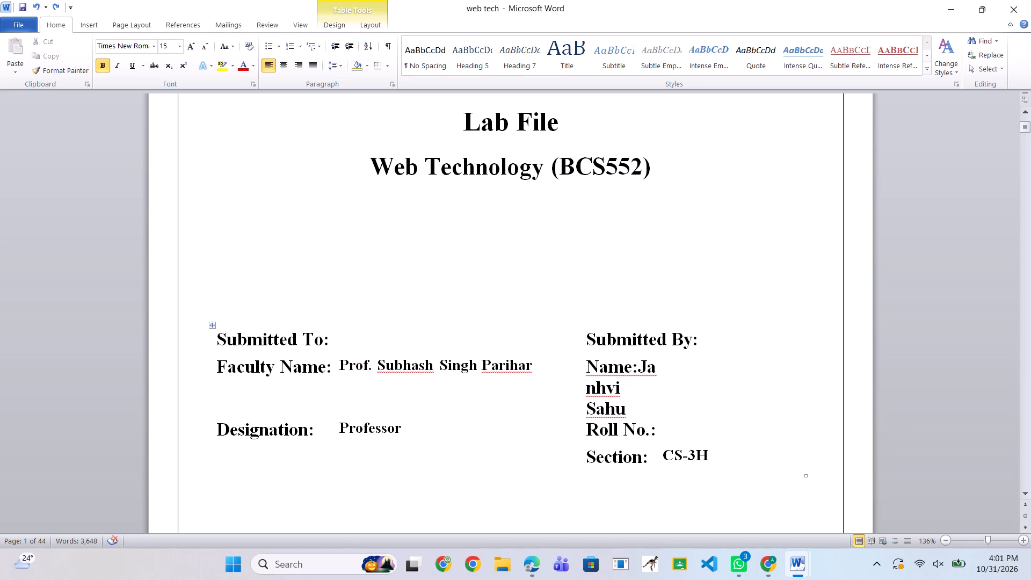
drag(585, 318, 677, 444)
click(677, 444)
drag(725, 476, 429, 344)
key(BackSpace)
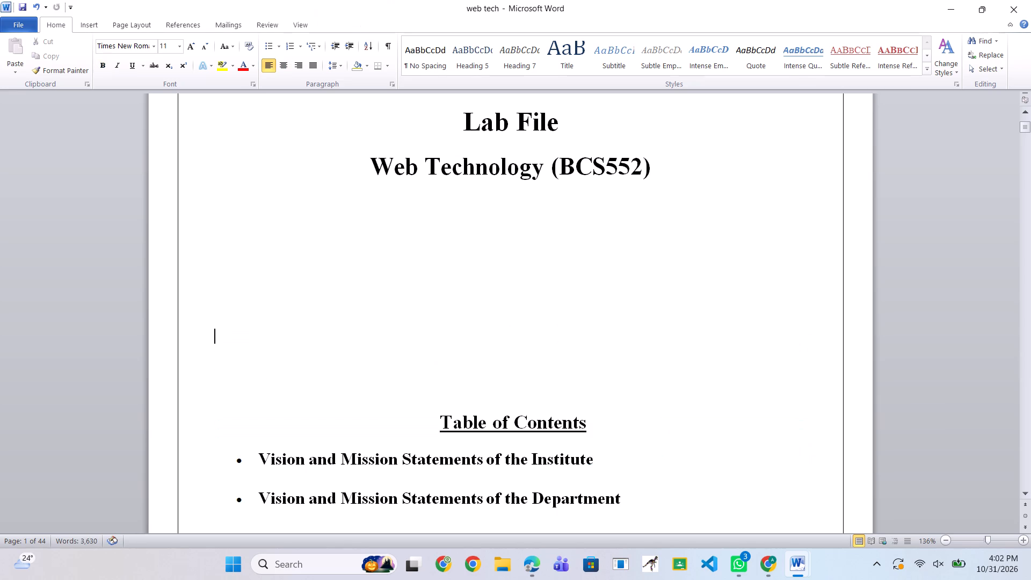
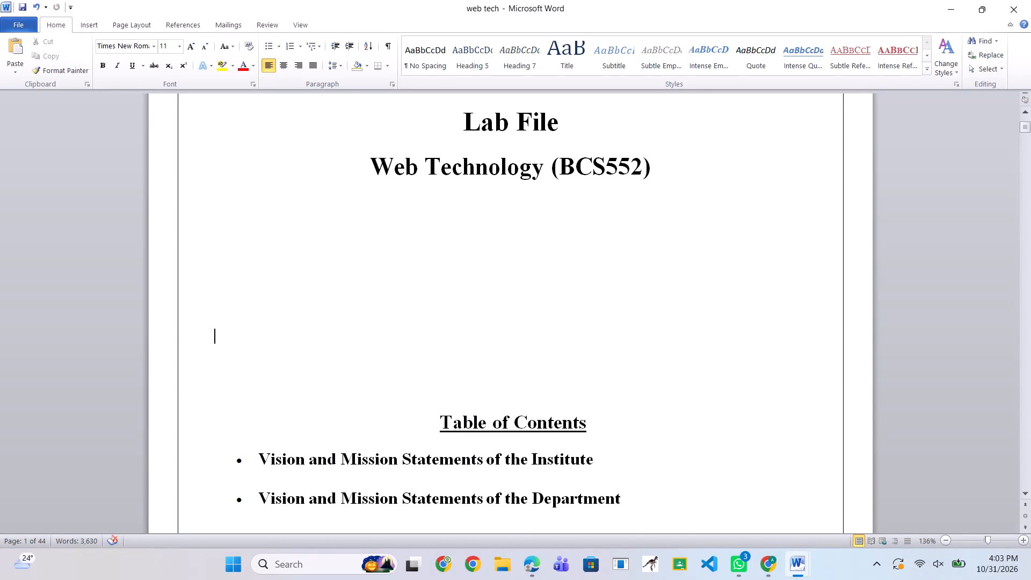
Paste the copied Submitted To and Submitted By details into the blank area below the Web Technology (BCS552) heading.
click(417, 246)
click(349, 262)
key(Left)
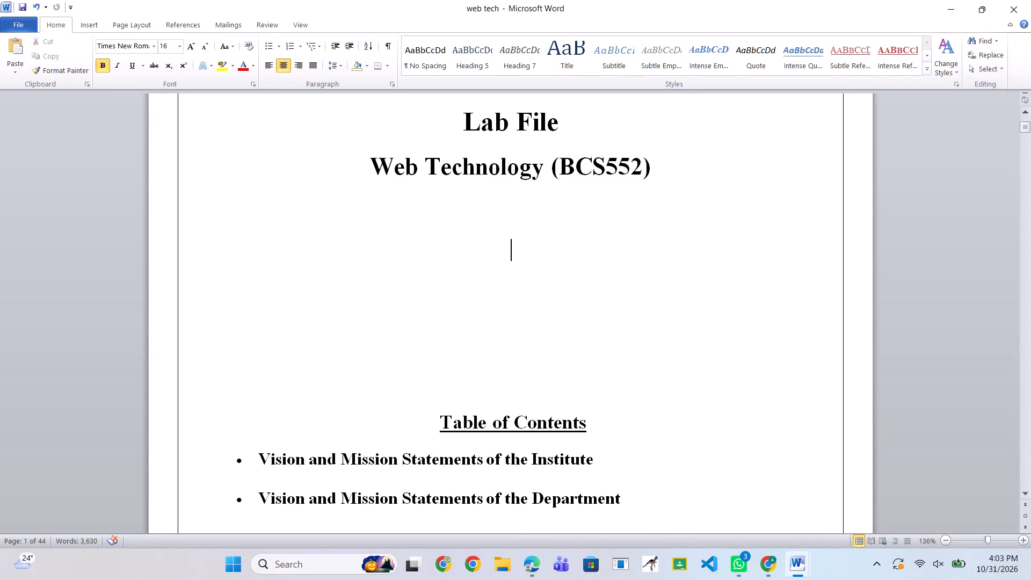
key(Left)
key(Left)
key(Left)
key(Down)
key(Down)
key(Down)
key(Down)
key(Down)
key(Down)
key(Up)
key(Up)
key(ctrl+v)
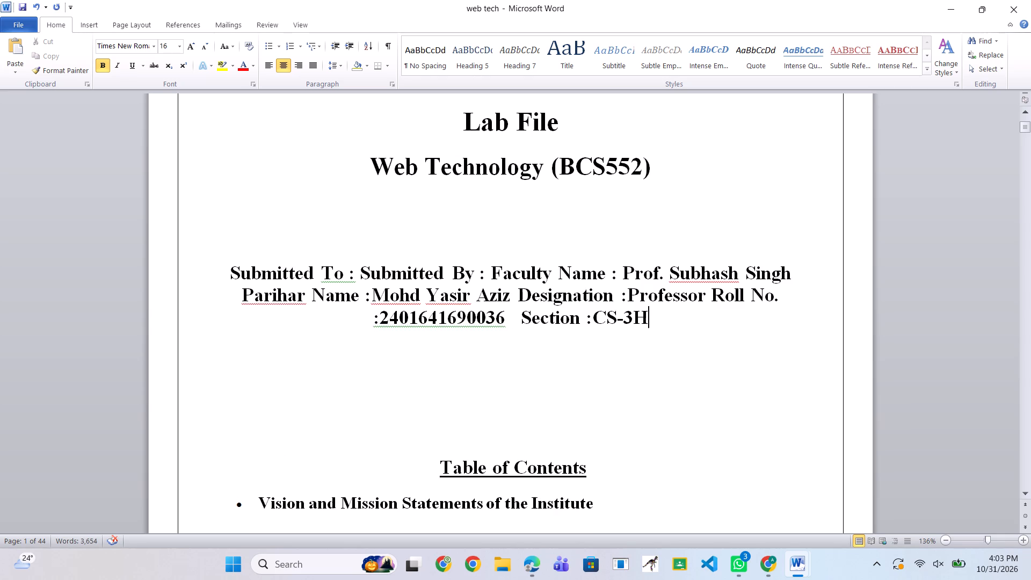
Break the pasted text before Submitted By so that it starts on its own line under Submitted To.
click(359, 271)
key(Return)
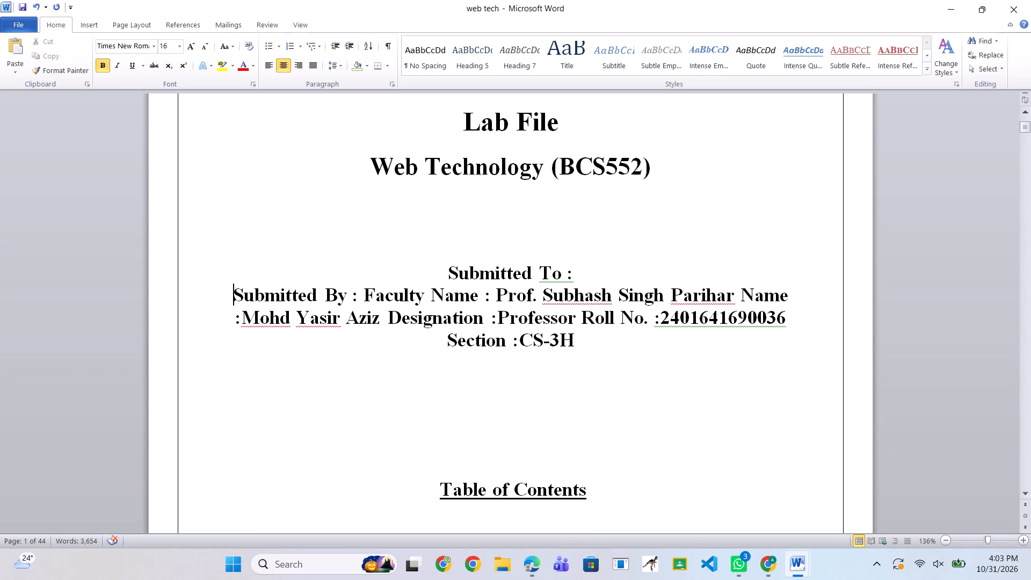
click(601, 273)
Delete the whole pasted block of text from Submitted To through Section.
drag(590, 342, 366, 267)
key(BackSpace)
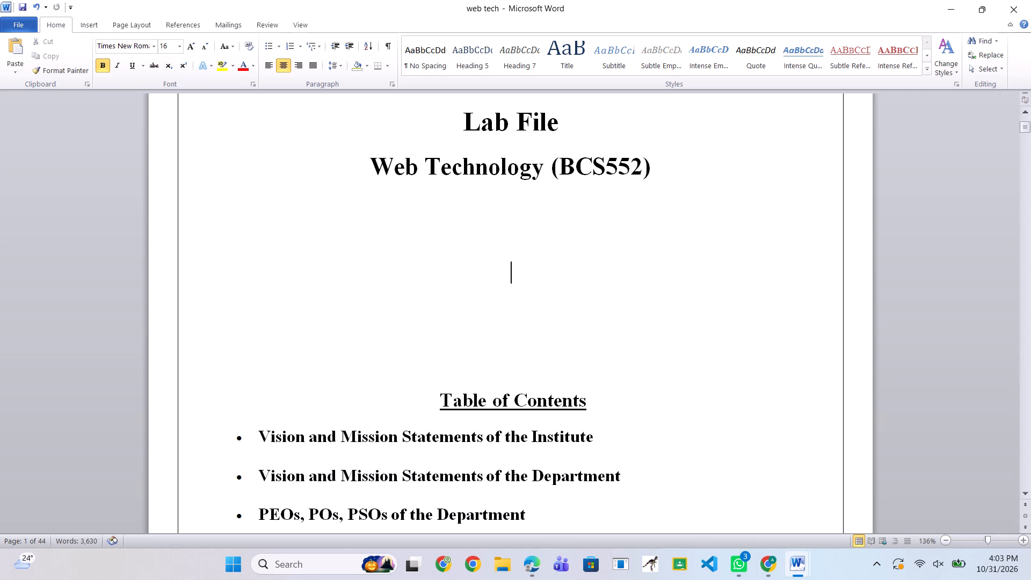
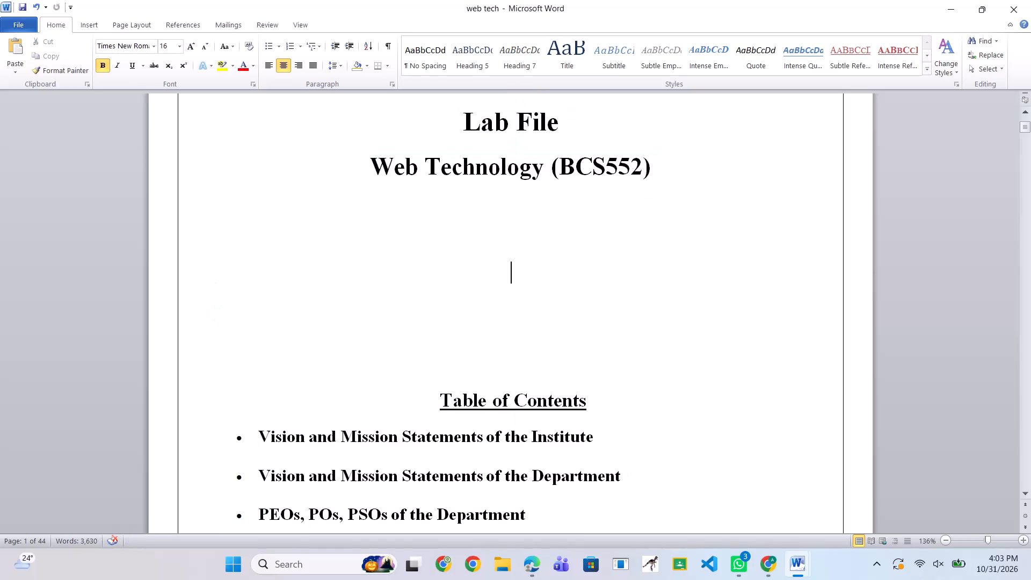
Paste the copied submission details into the blank area below the Web Technology (BCS552) heading.
click(241, 247)
key(ctrl+v)
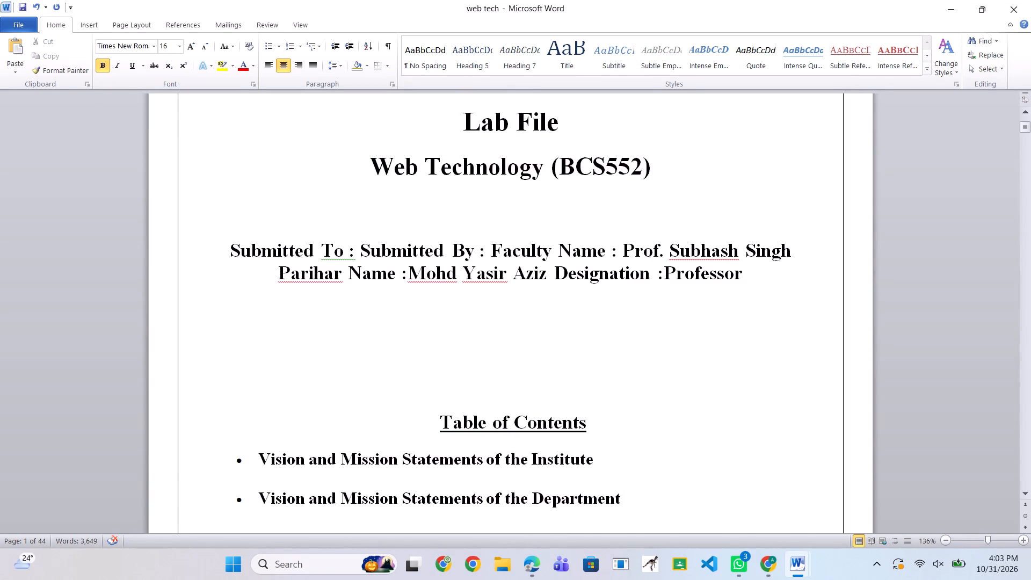
Remove "Submitted By :" from the pasted text and start Faculty Name on its own line below "Submitted To :".
drag(355, 248, 480, 256)
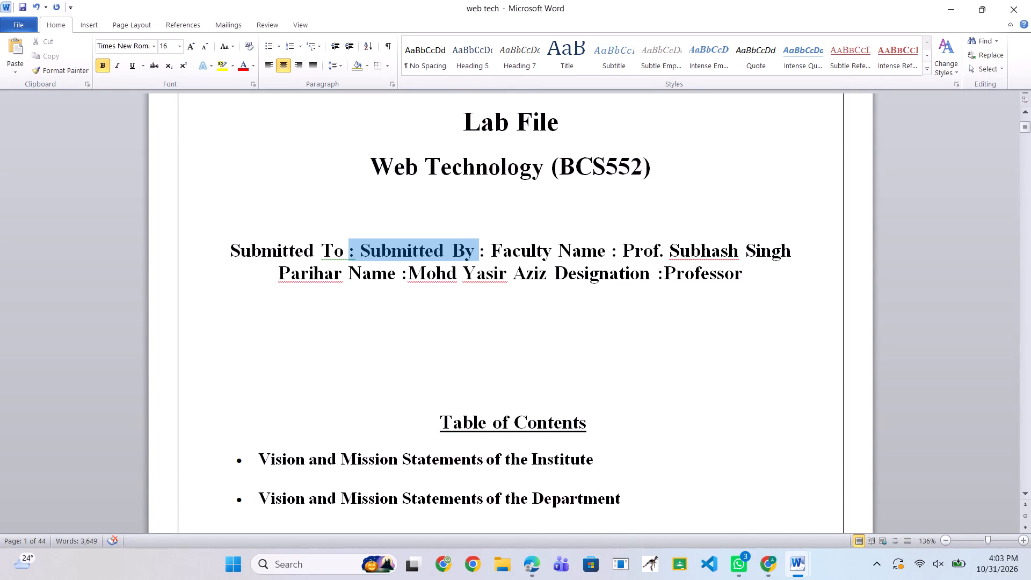
drag(480, 256, 487, 255)
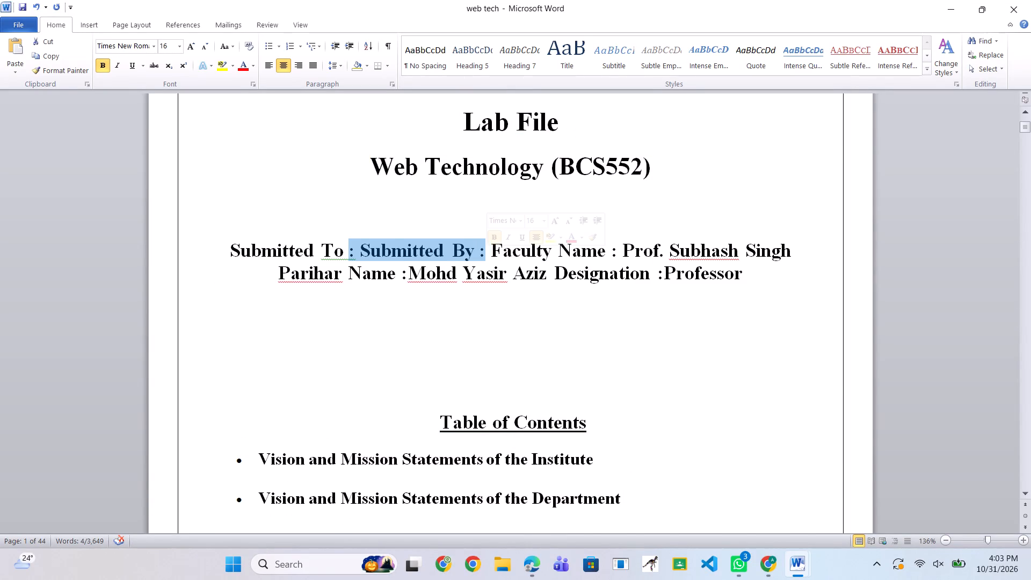
key(BackSpace)
key(shift+colon)
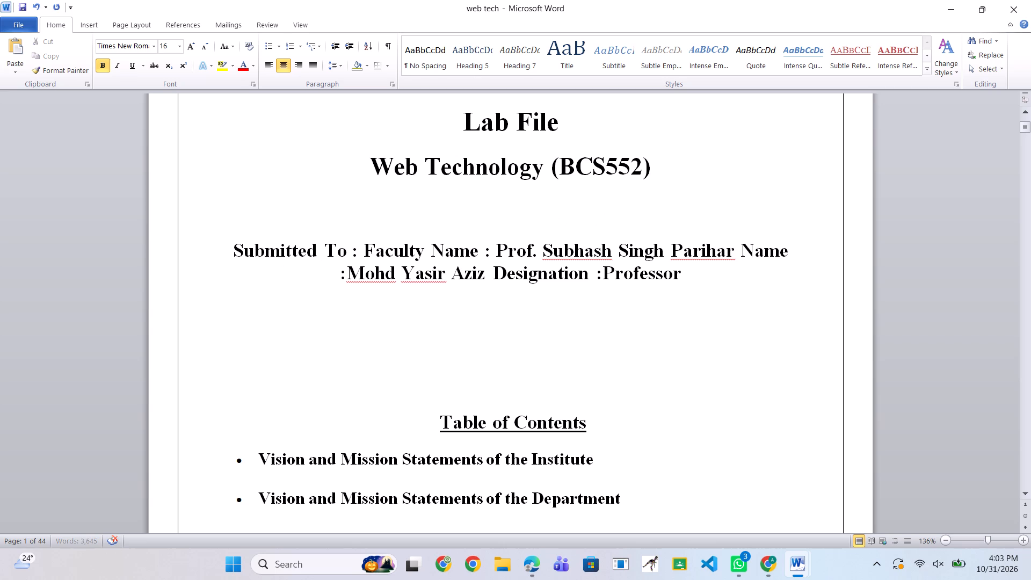
key(Return)
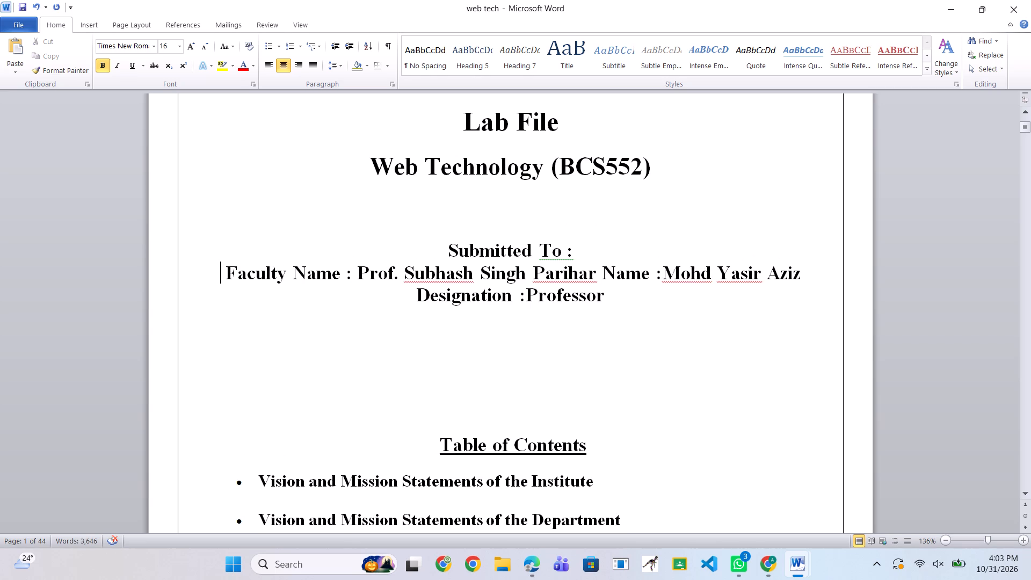
Remove the blank lines above "Submitted To :" so it sits left-aligned directly below the Web Technology (BCS552) heading.
click(446, 253)
key(Return)
key(BackSpace)
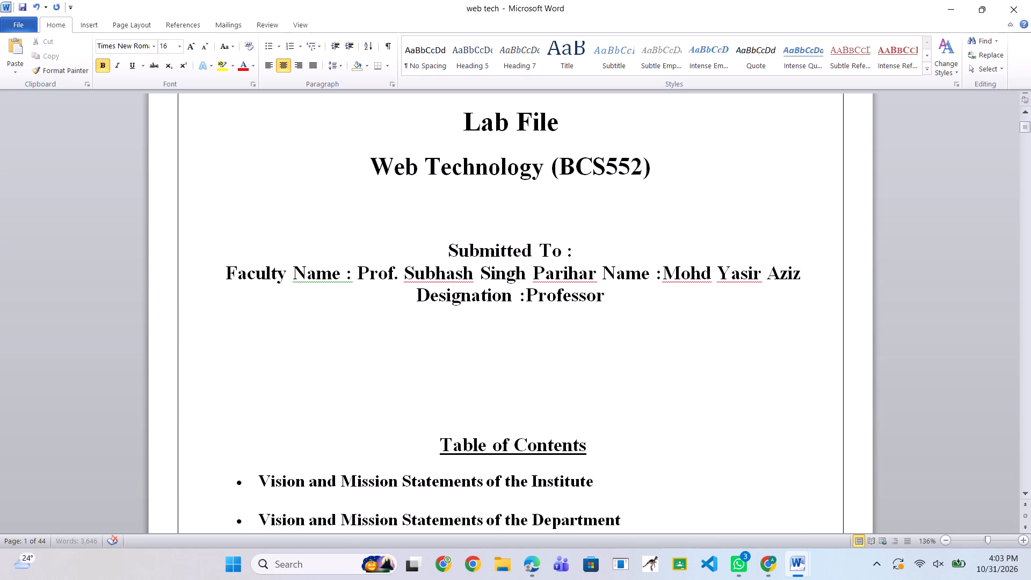
key(BackSpace)
key(BackSpace)
key(BackSpace)
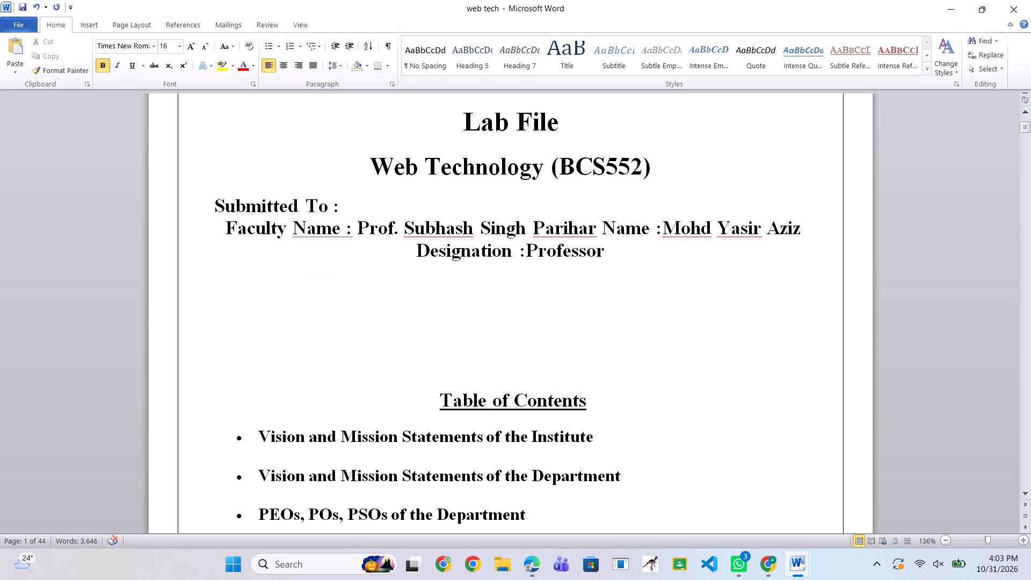
Left-align the faculty details by merging them into the "Submitted To :" line and breaking them onto a new line again.
click(220, 235)
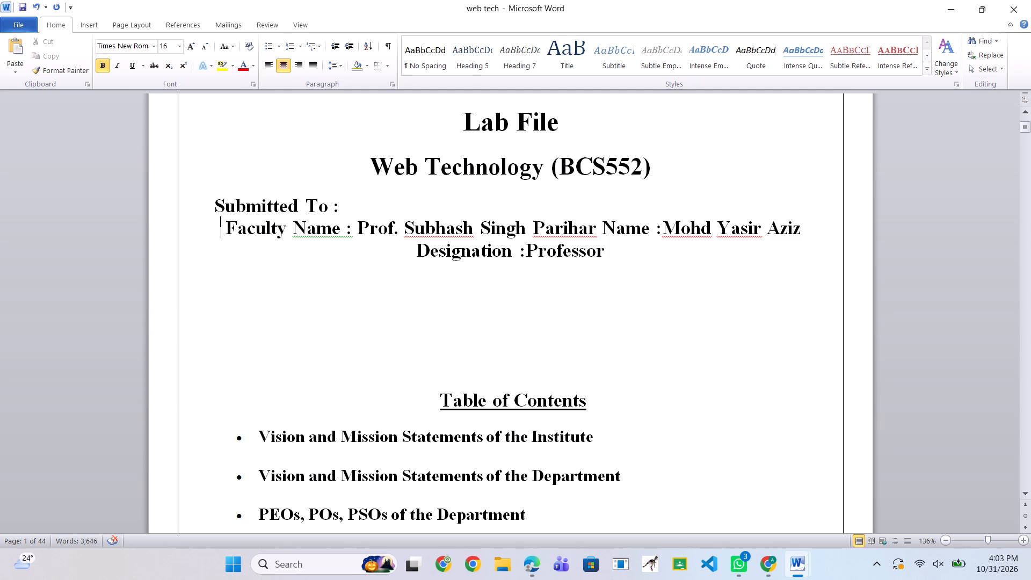
key(BackSpace)
key(BackSpace)
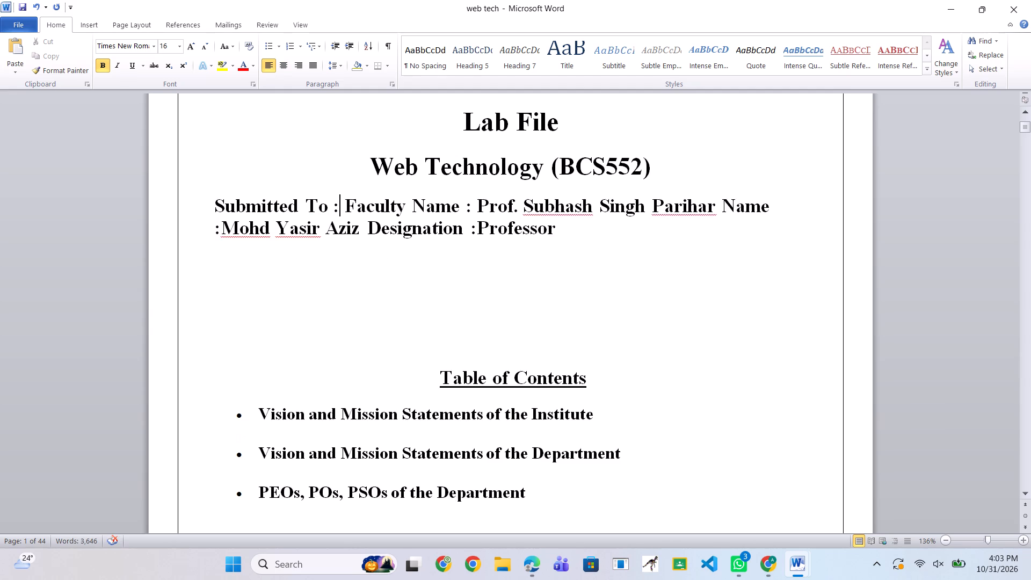
key(Return)
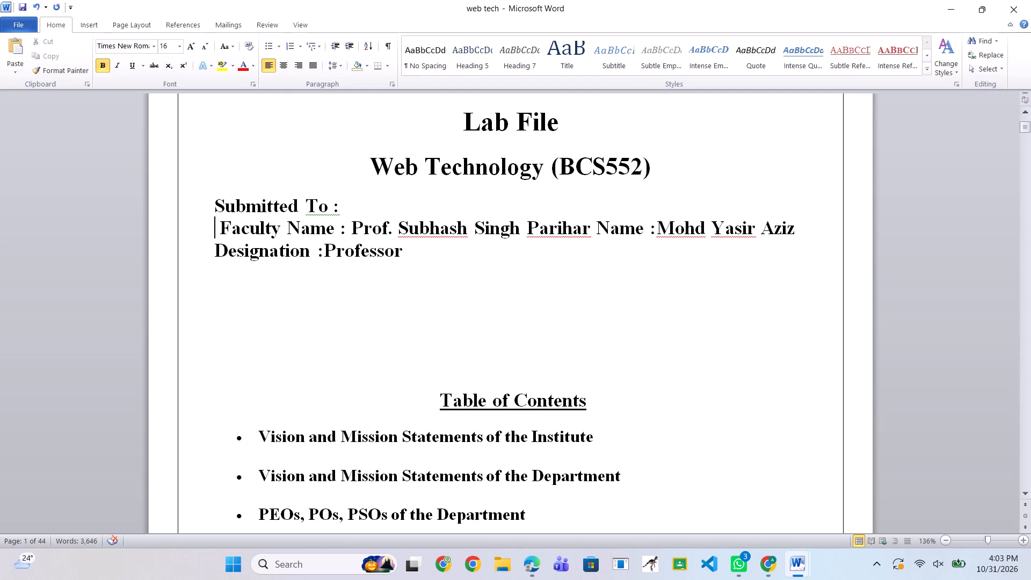
Delete the student's Name entry after the faculty name and start Designation on its own line.
drag(591, 230, 669, 211)
click(622, 230)
drag(622, 230, 705, 236)
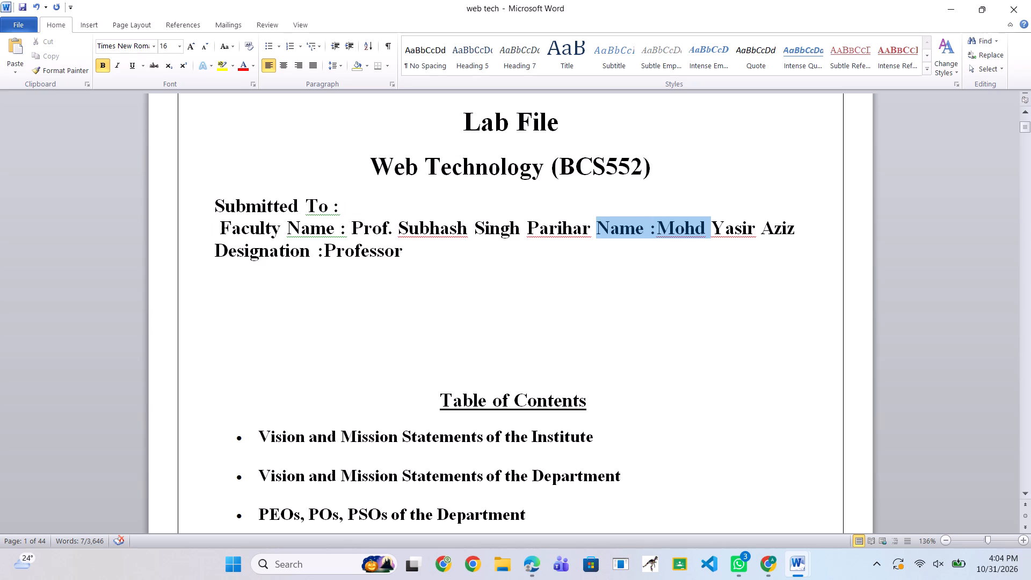
drag(705, 236, 778, 230)
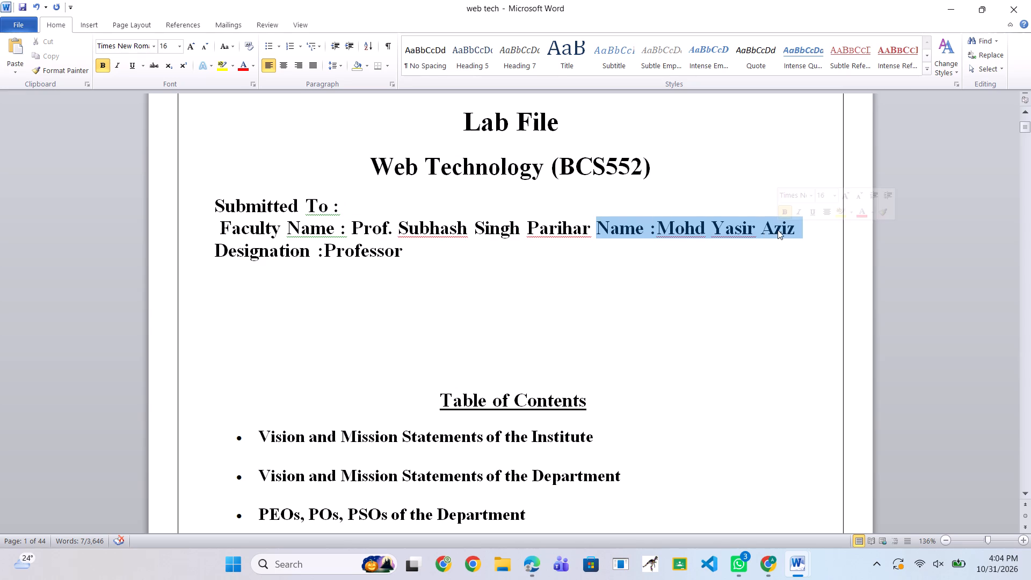
key(BackSpace)
key(Return)
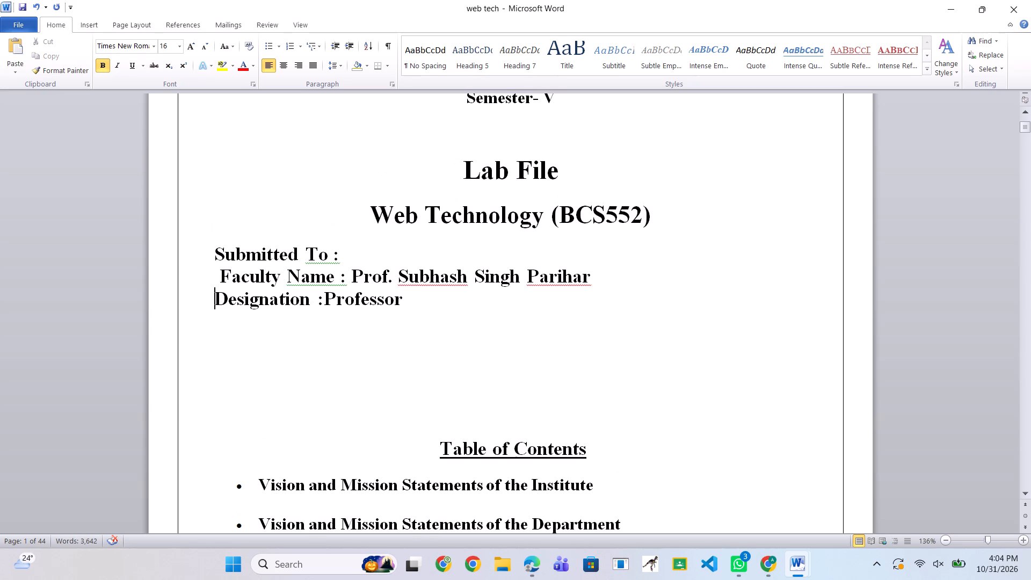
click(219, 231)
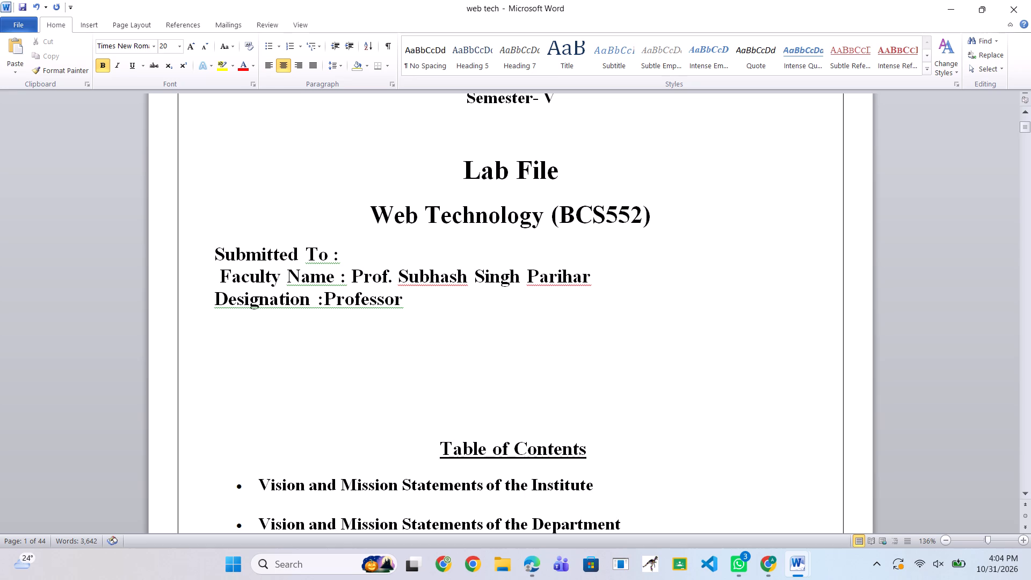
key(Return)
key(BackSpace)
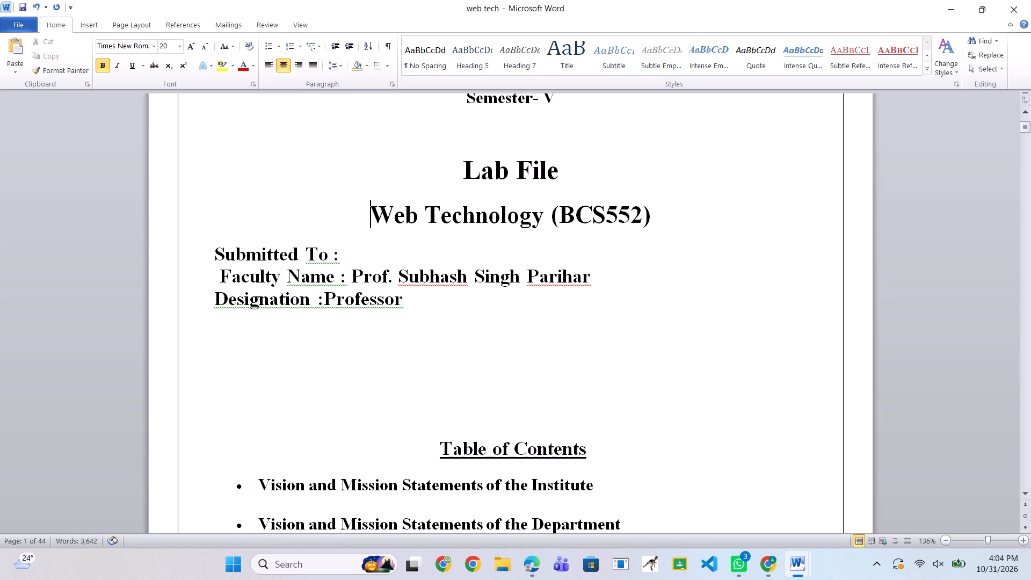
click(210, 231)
Insert six blank lines above "Submitted To :" to move the faculty details further down from the Web Technology (BCS552) heading.
click(215, 254)
key(Return)
key(Return)
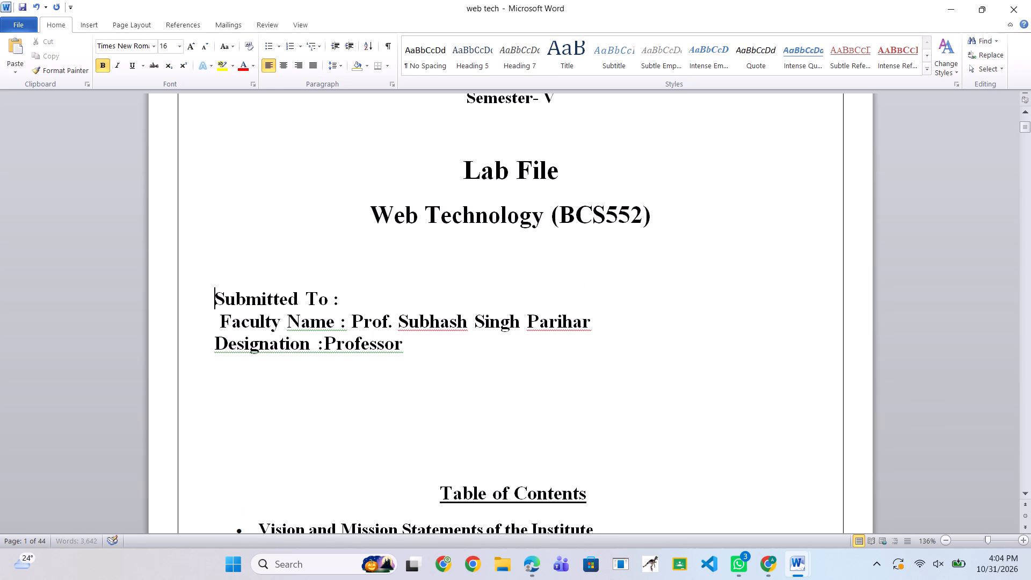
key(Return)
key(Return)
key(Return)
scroll(215, 254, down, 1)
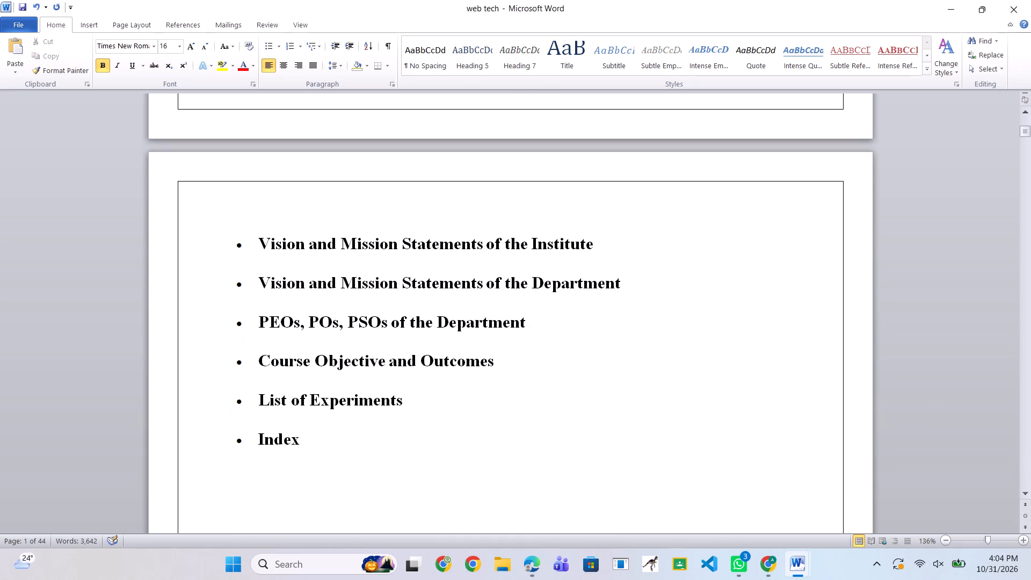
key(Return)
Delete the leading space before "Faculty Name" so the line aligns with "Submitted To :" and "Designation".
scroll(215, 254, up, 1)
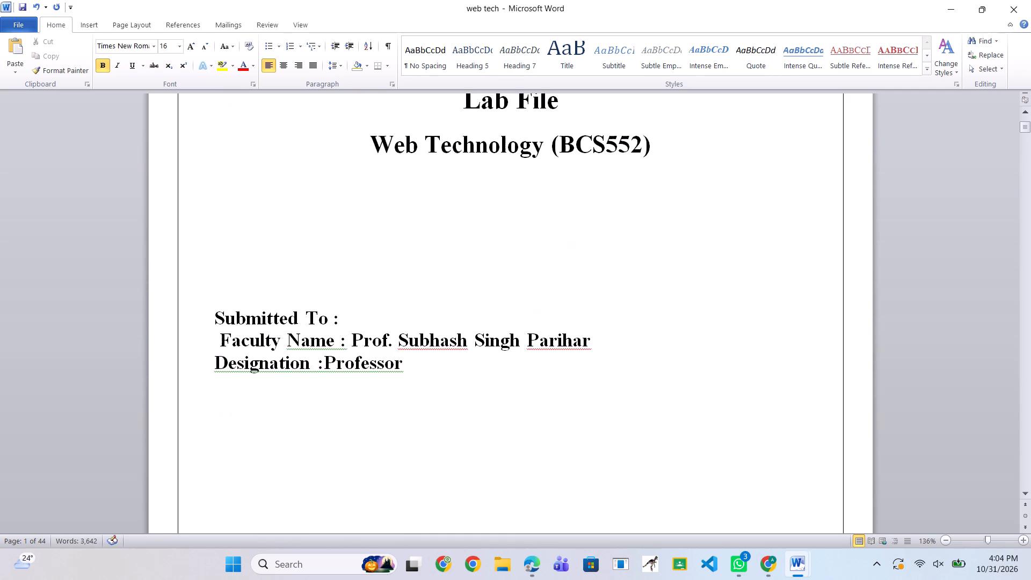
scroll(215, 254, up, 1)
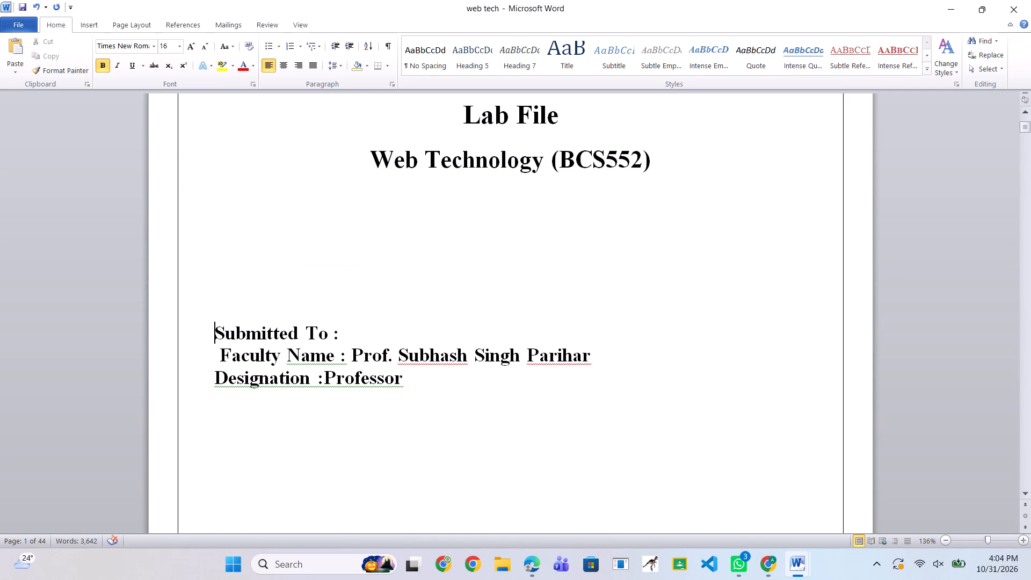
drag(221, 350, 214, 351)
key(BackSpace)
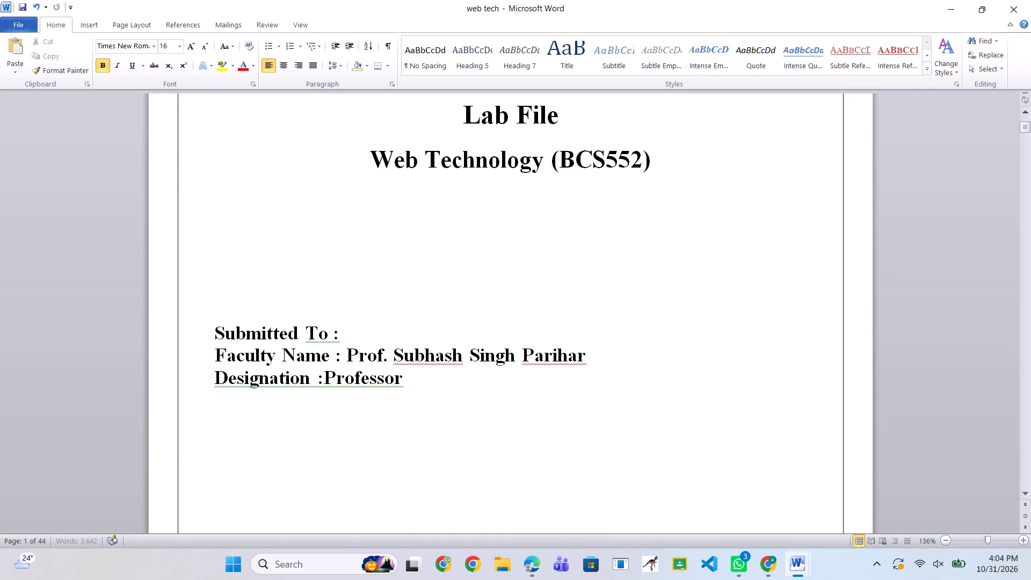
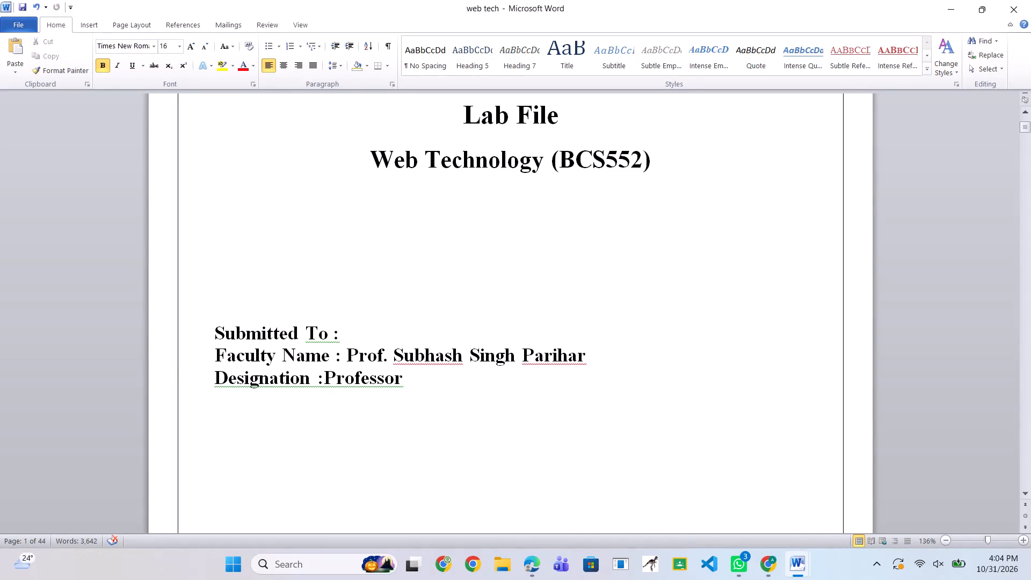
Add a second label beginning "Submitted" on the "Submitted To :" line, separated from it by a wide gap of about nineteen spaces.
click(418, 379)
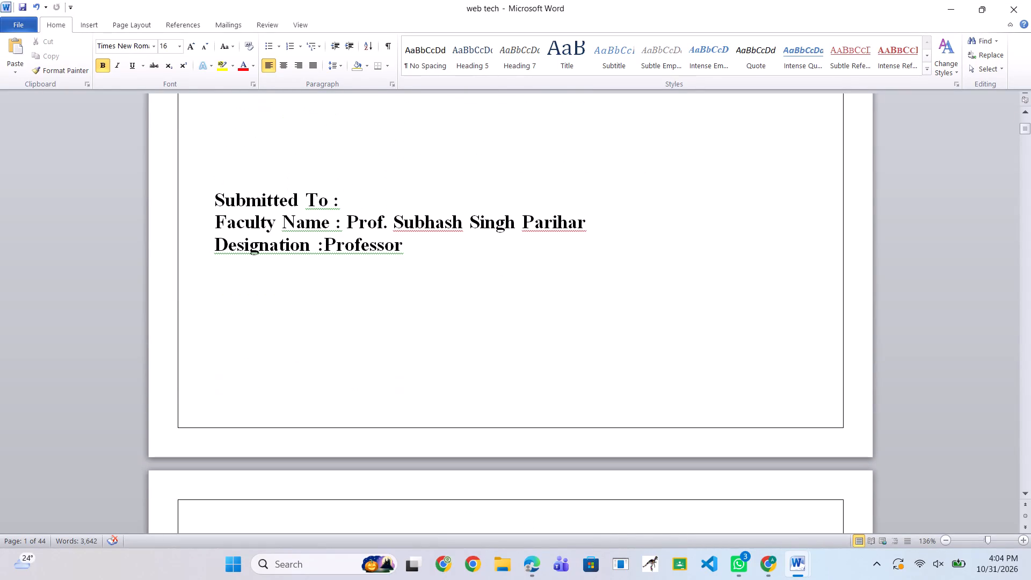
click(710, 190)
scroll(710, 190, up, 1)
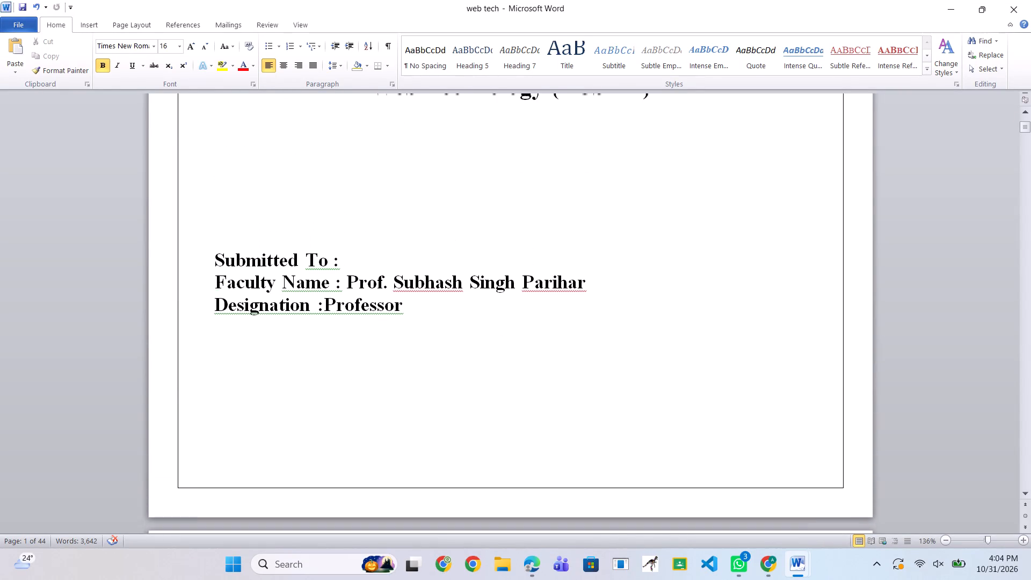
scroll(710, 190, up, 1)
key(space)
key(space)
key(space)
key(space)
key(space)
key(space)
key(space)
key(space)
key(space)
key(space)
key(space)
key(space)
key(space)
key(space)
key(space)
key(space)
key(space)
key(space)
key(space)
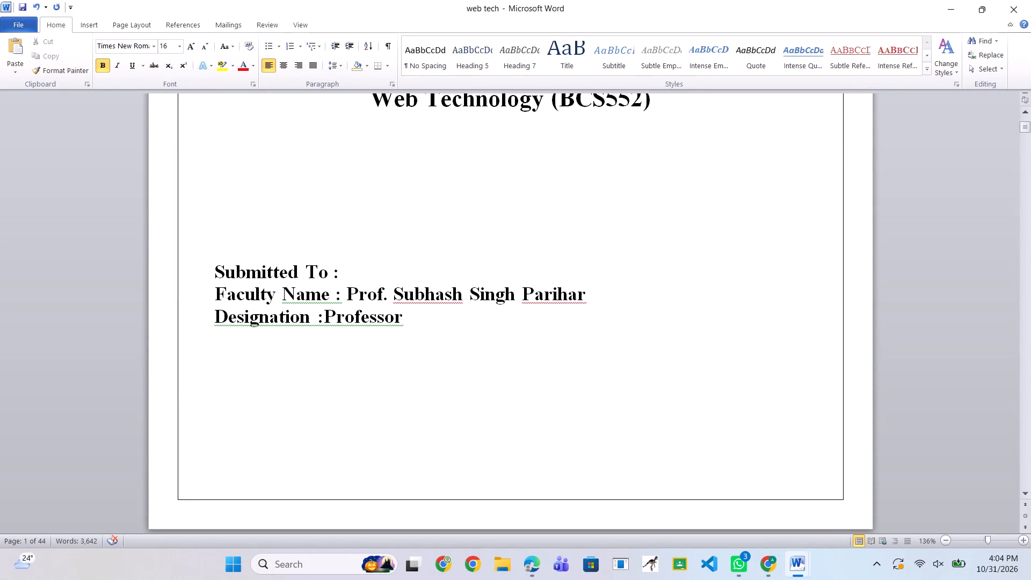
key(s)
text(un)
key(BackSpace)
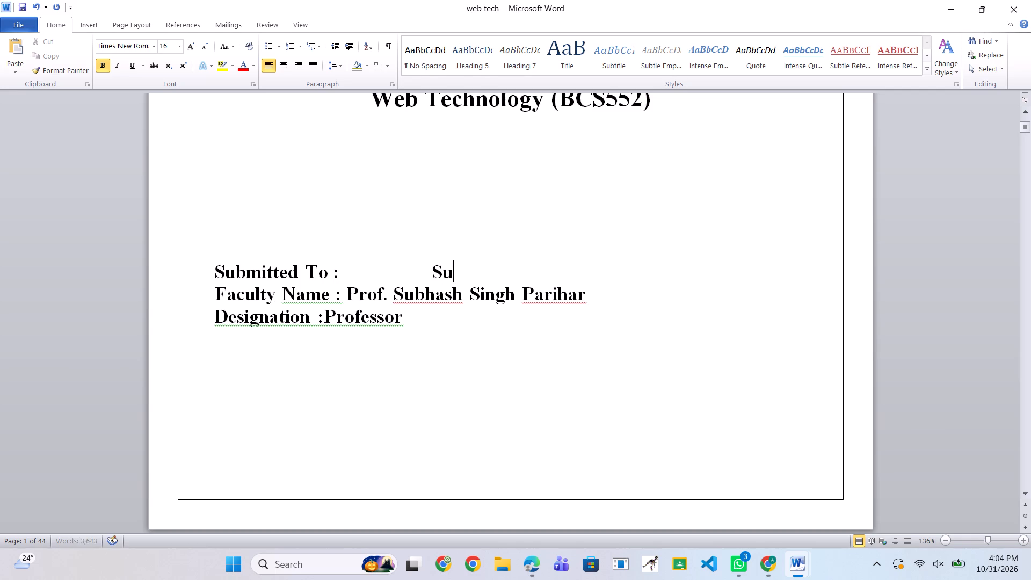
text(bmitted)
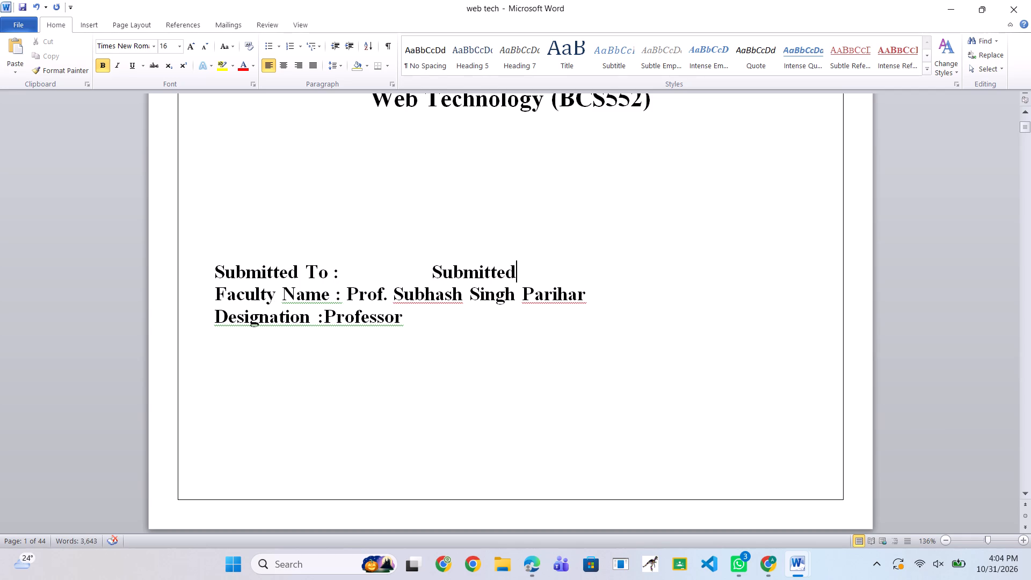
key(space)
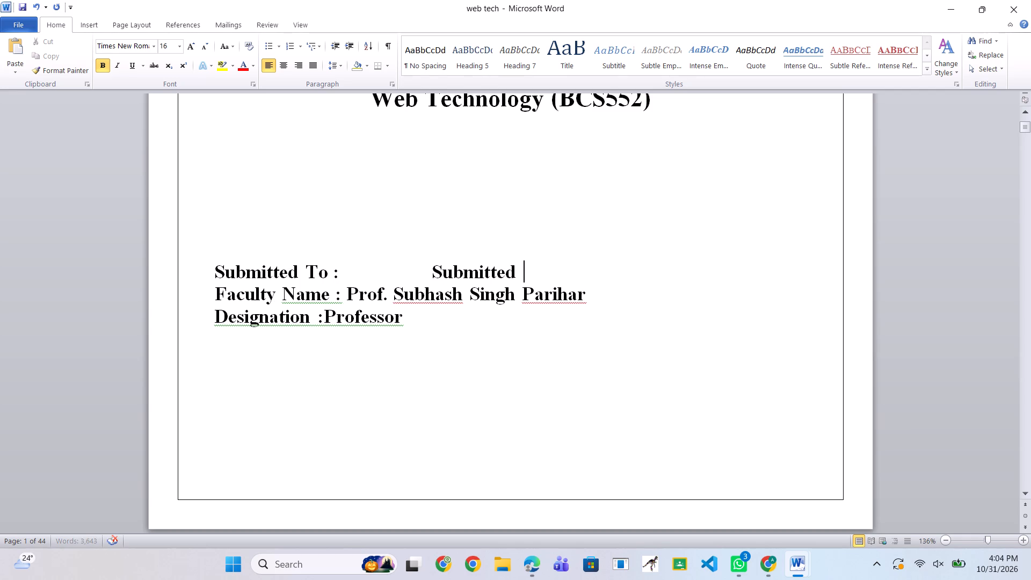
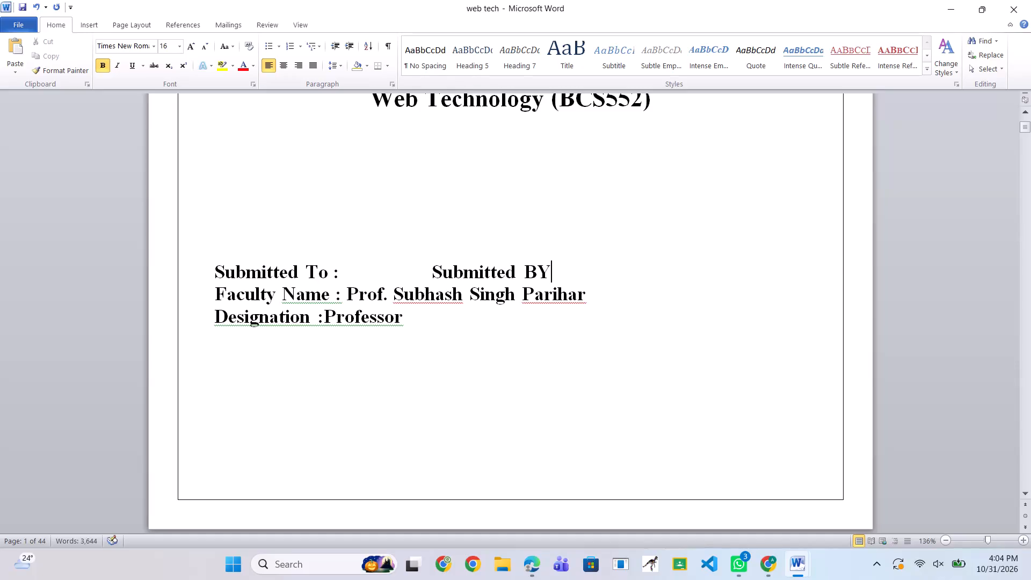
Correct the second label on the "Submitted To :" line so it reads "Submitted By:".
key(BackSpace)
key(BackSpace)
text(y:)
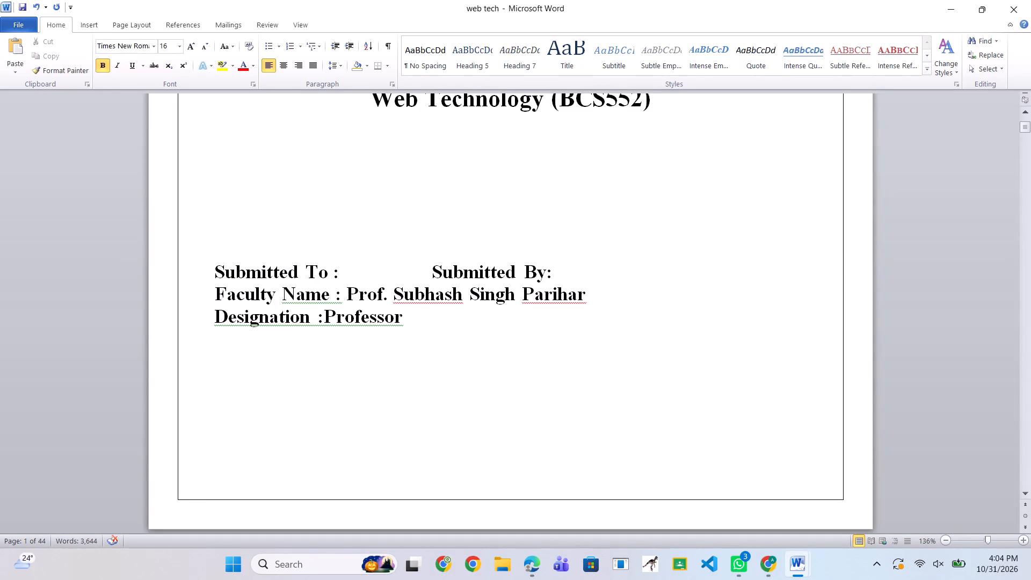
Widen the gap before "Submitted By:" with spaces so the label starts just beyond the end of the Faculty Name line.
click(427, 264)
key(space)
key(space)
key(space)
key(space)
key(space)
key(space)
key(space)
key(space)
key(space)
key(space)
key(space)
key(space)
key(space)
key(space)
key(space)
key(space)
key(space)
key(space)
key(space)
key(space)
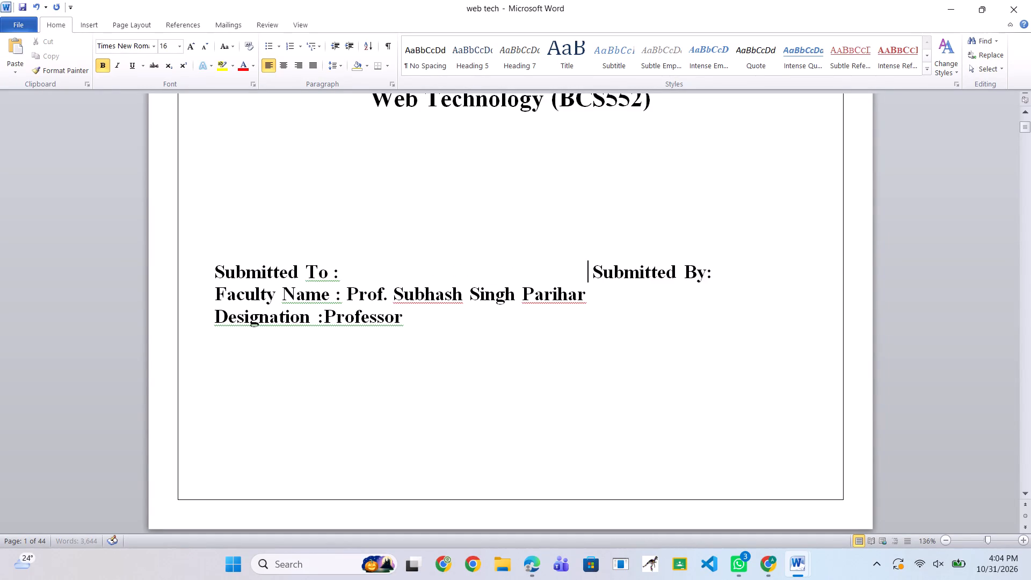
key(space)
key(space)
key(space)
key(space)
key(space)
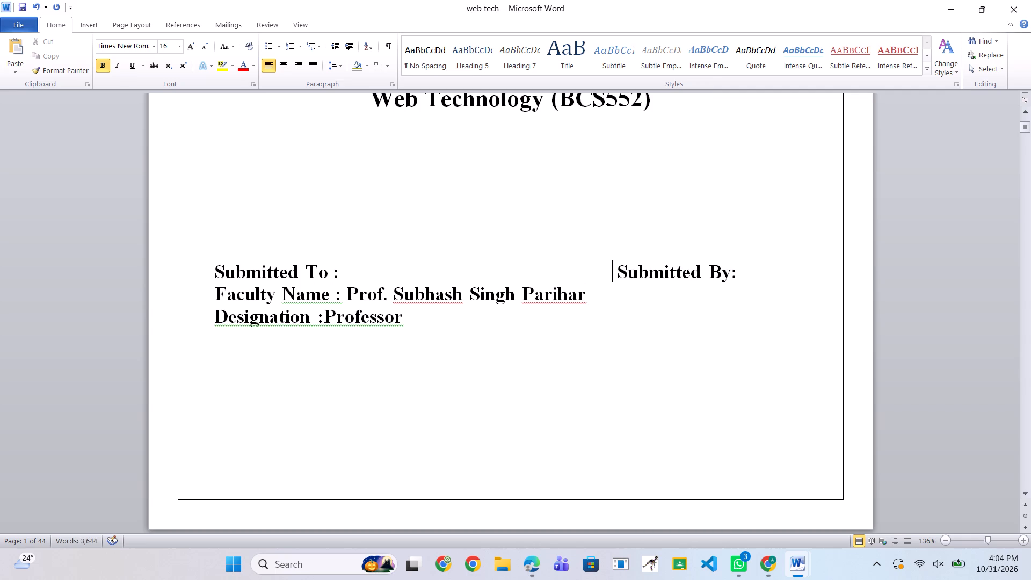
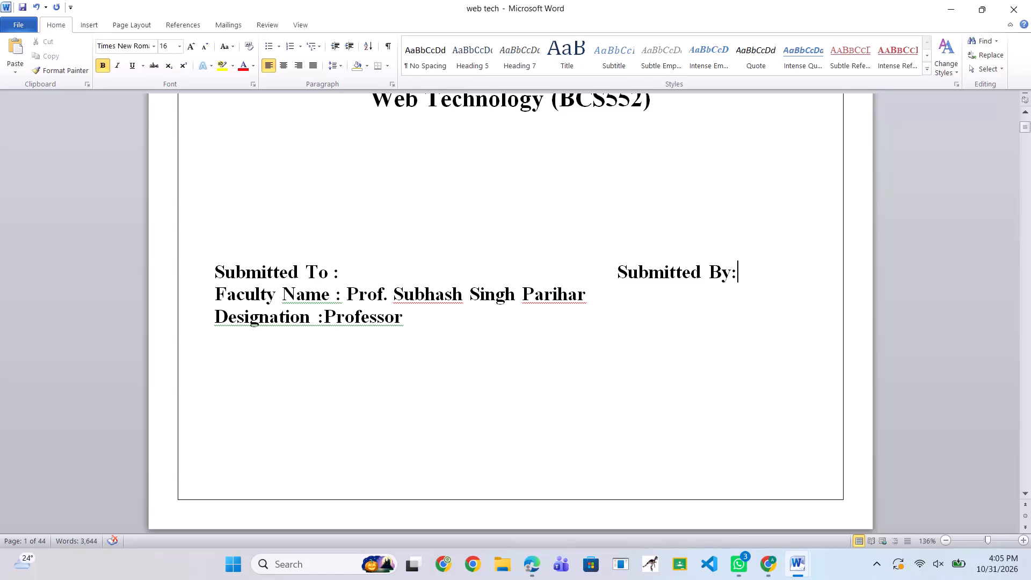
Paste the copied student Name entry after the faculty name, spaced across so it sits directly below "Submitted By:".
key(Return)
key(BackSpace)
click(599, 294)
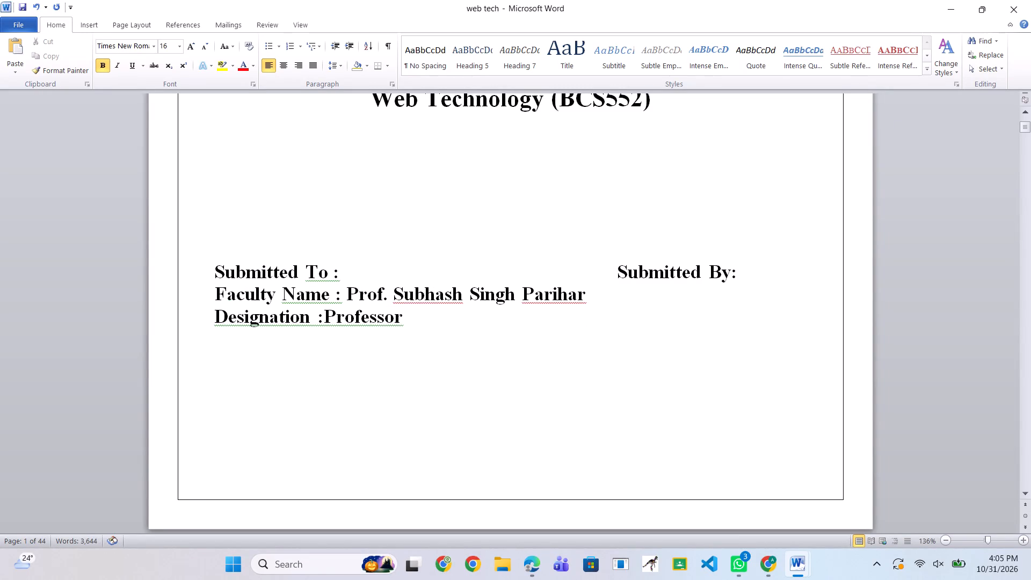
click(587, 298)
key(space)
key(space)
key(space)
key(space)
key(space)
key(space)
key(ctrl+v)
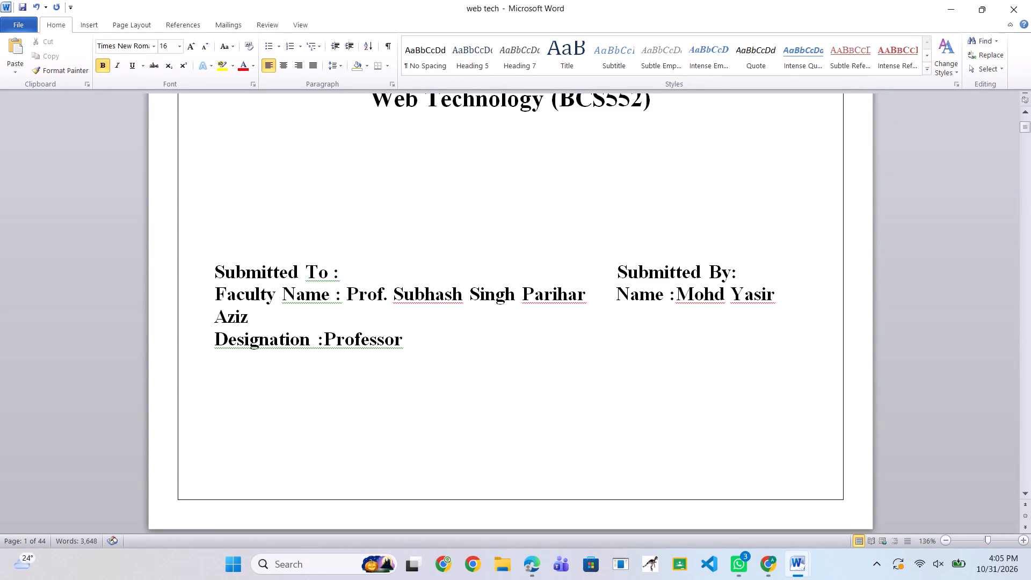
key(ctrl+z)
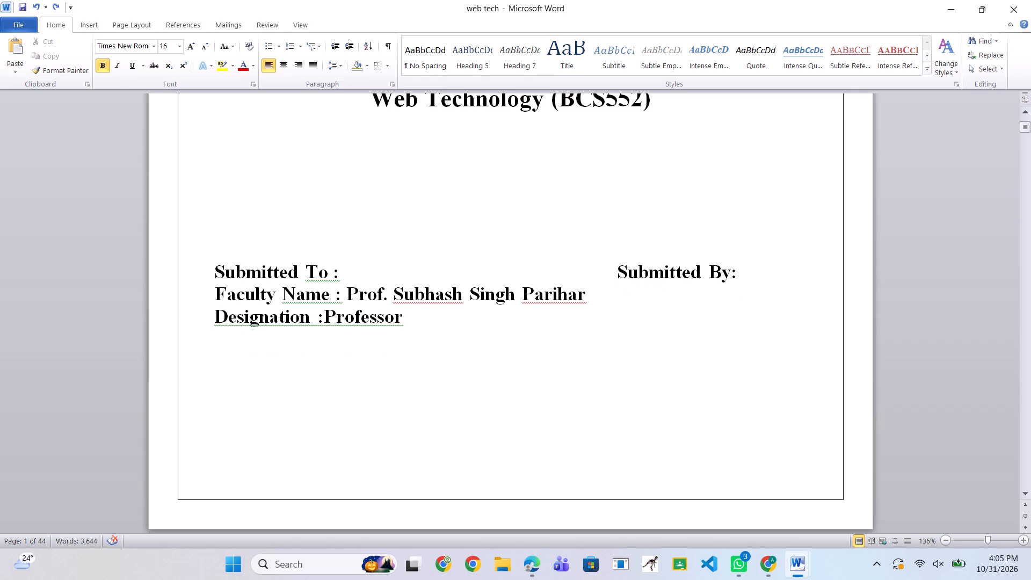
key(ctrl+v)
Replace the pasted student's name, including the part wrapped onto its own line, with the submitting student's full name after "Name :".
drag(479, 322, 335, 329)
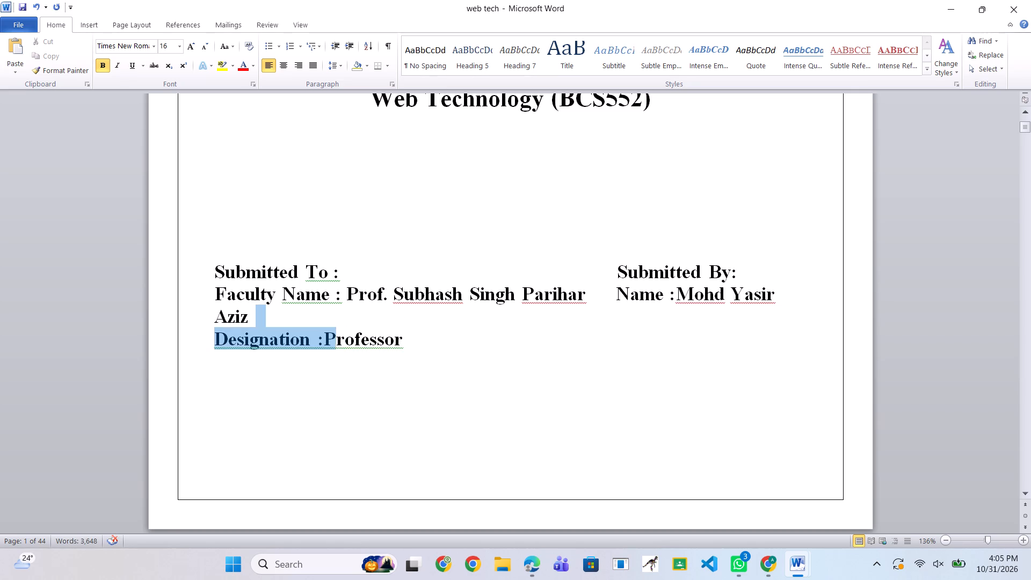
drag(335, 329, 217, 308)
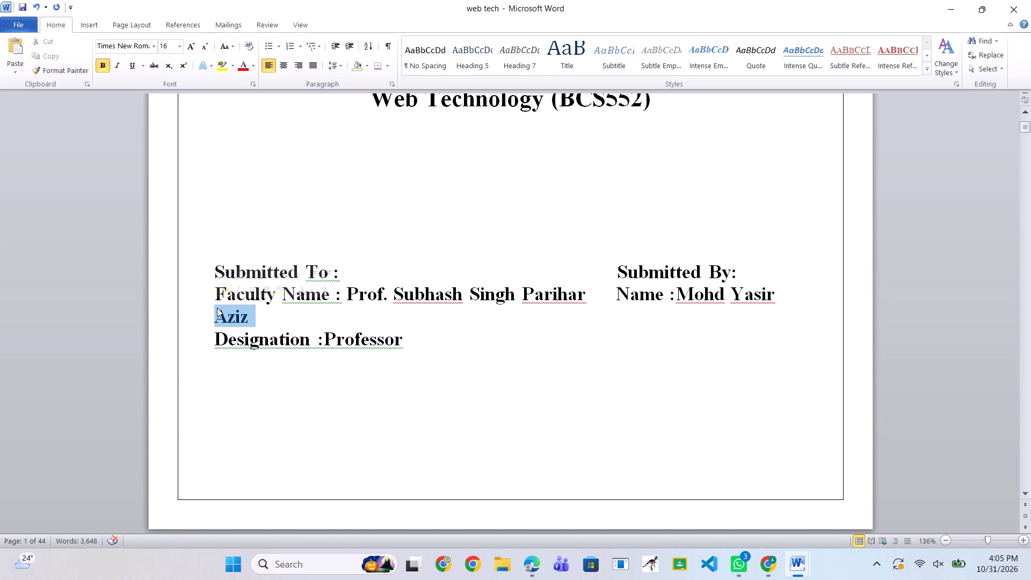
key(BackSpace)
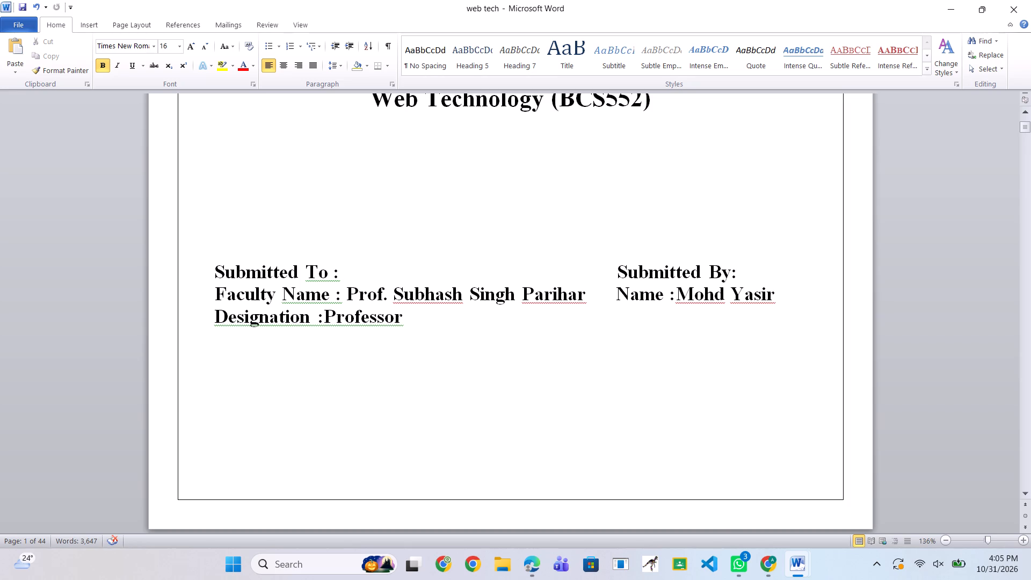
drag(676, 298, 715, 291)
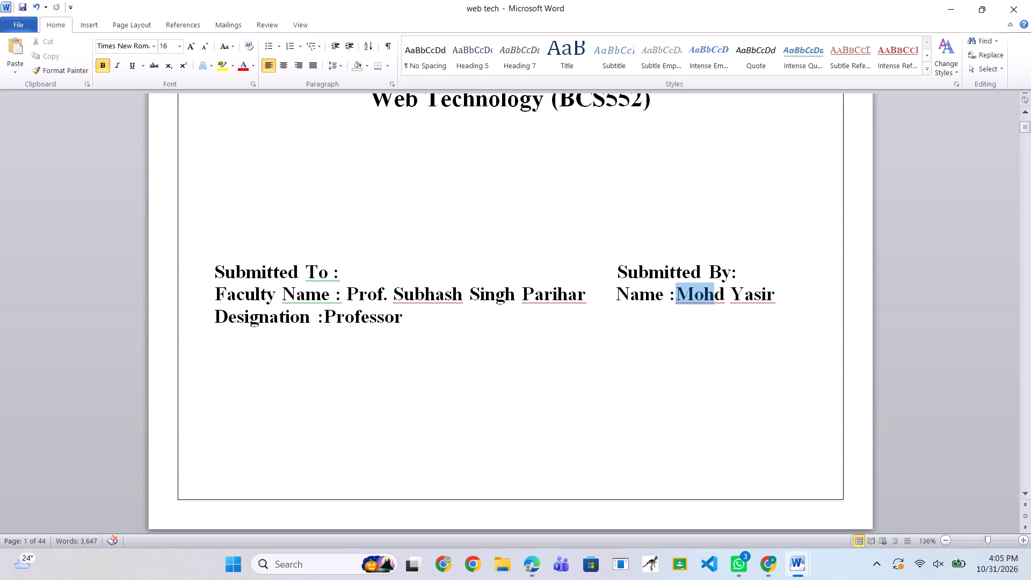
drag(715, 291, 771, 298)
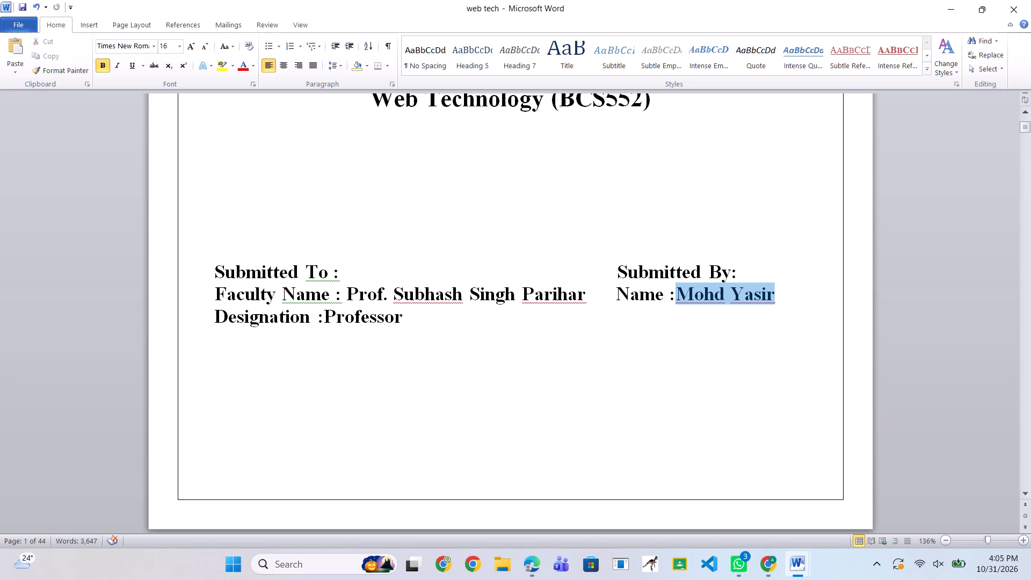
drag(771, 298, 774, 298)
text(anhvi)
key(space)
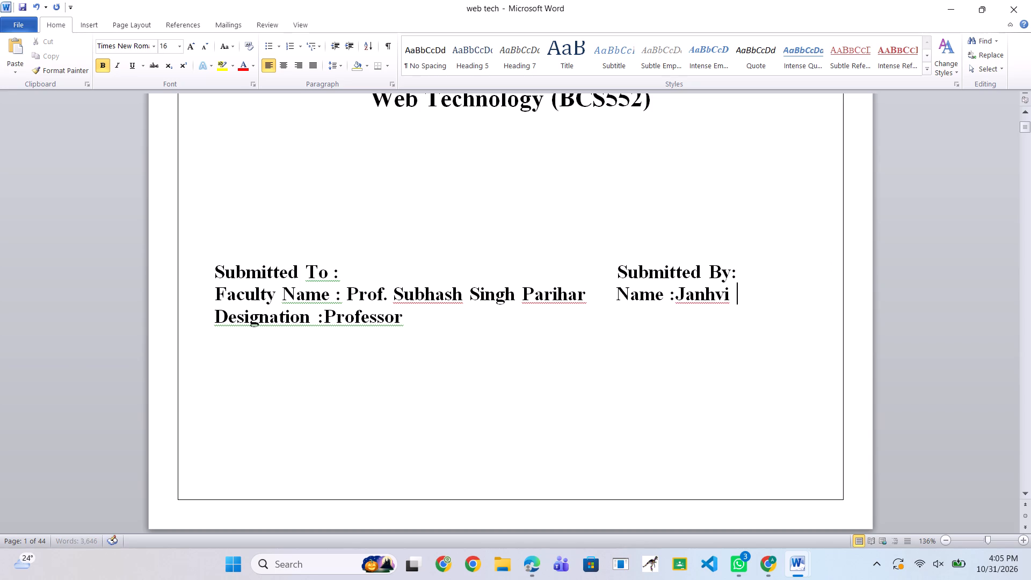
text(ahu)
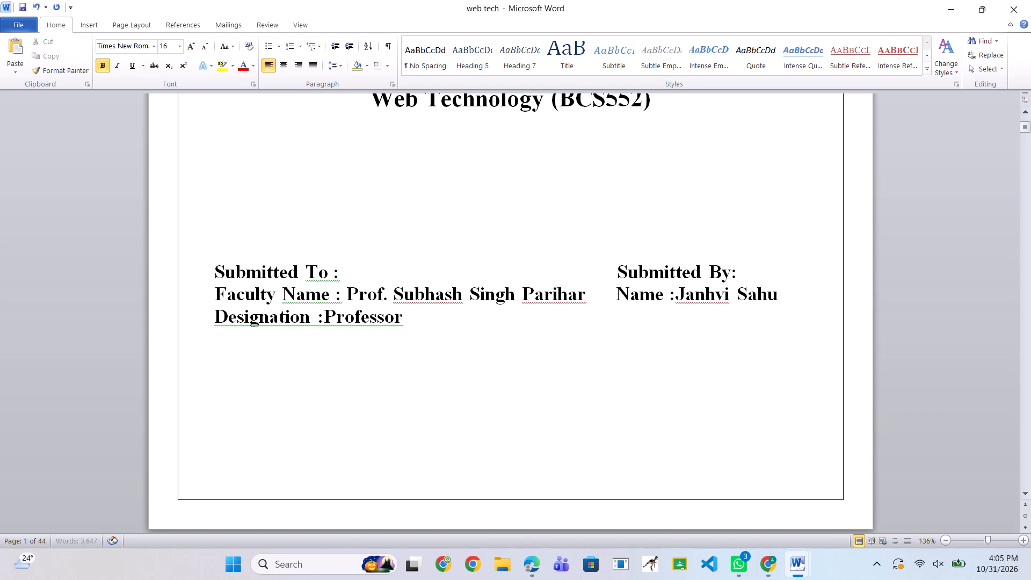
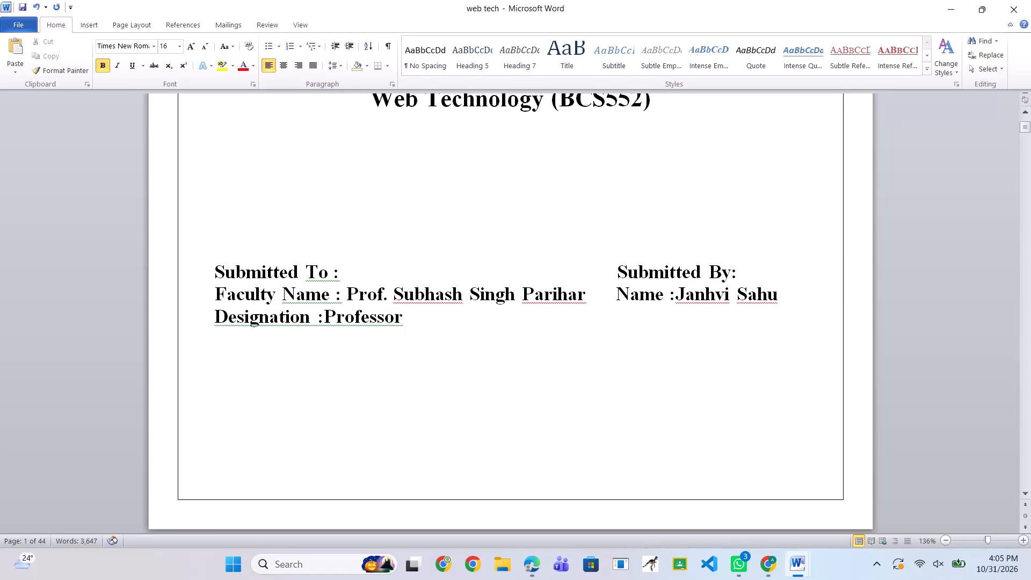
Pad the line after "Designation :Professor" with spaces until it reaches the start of the student's Name entry above.
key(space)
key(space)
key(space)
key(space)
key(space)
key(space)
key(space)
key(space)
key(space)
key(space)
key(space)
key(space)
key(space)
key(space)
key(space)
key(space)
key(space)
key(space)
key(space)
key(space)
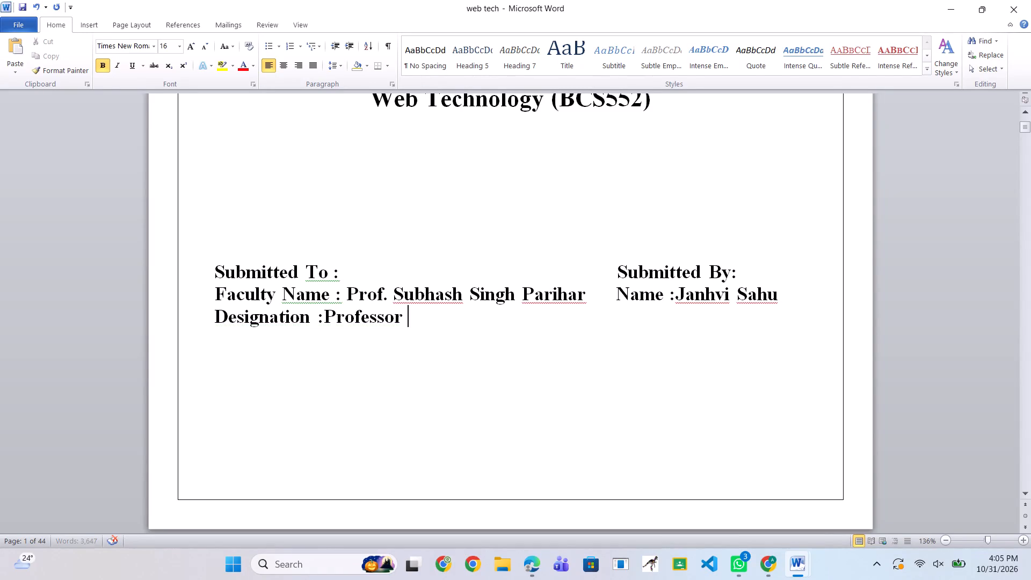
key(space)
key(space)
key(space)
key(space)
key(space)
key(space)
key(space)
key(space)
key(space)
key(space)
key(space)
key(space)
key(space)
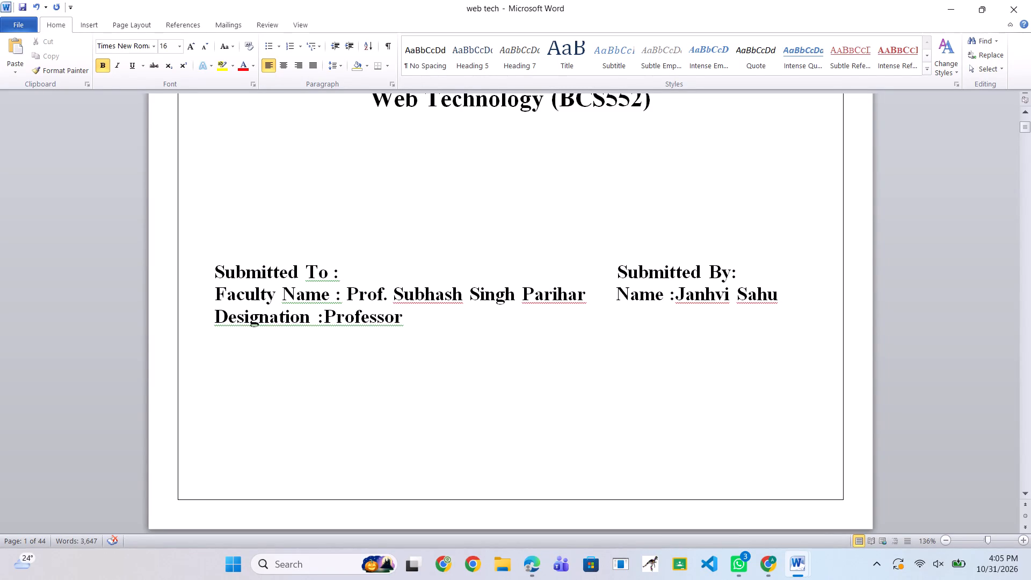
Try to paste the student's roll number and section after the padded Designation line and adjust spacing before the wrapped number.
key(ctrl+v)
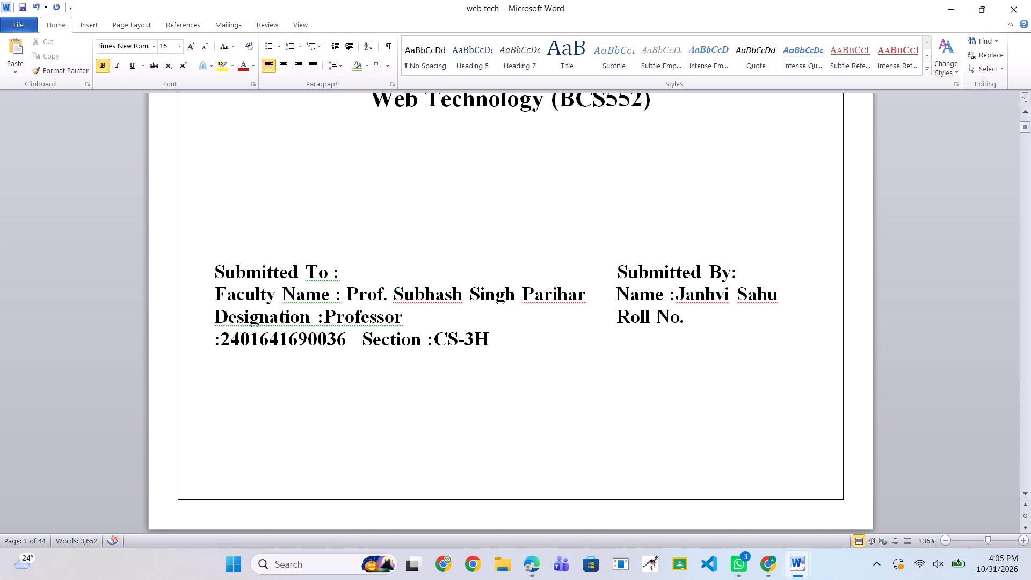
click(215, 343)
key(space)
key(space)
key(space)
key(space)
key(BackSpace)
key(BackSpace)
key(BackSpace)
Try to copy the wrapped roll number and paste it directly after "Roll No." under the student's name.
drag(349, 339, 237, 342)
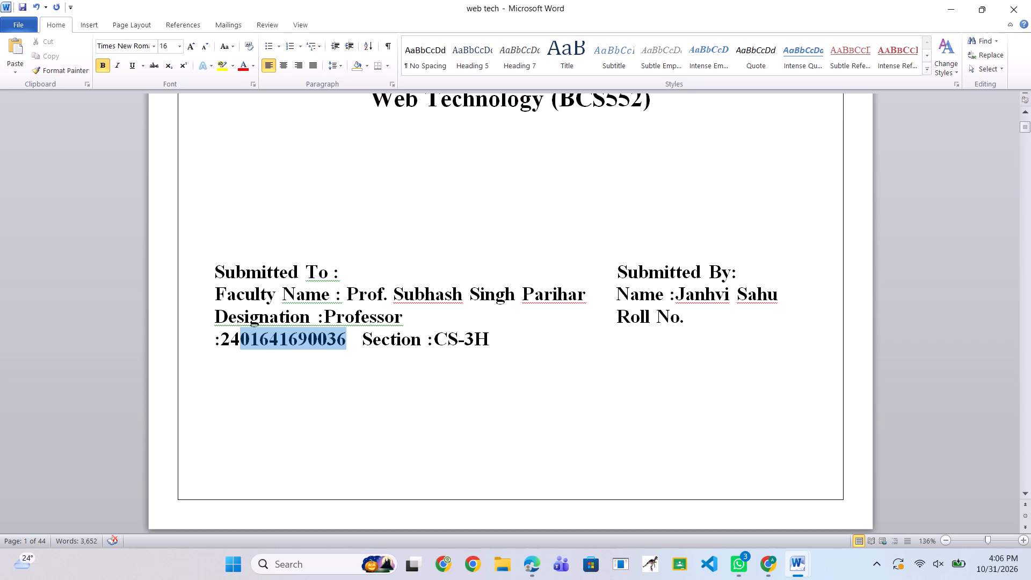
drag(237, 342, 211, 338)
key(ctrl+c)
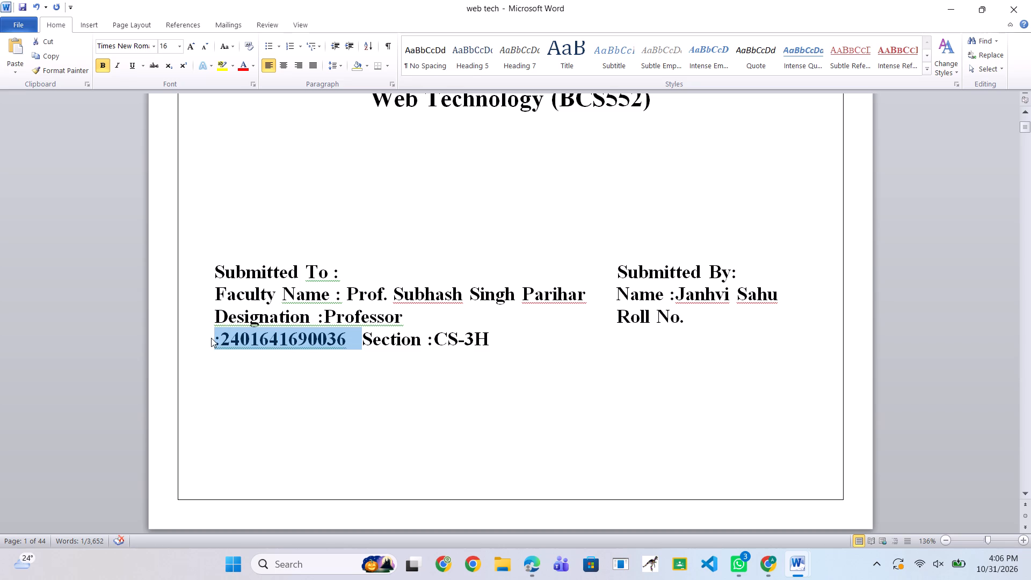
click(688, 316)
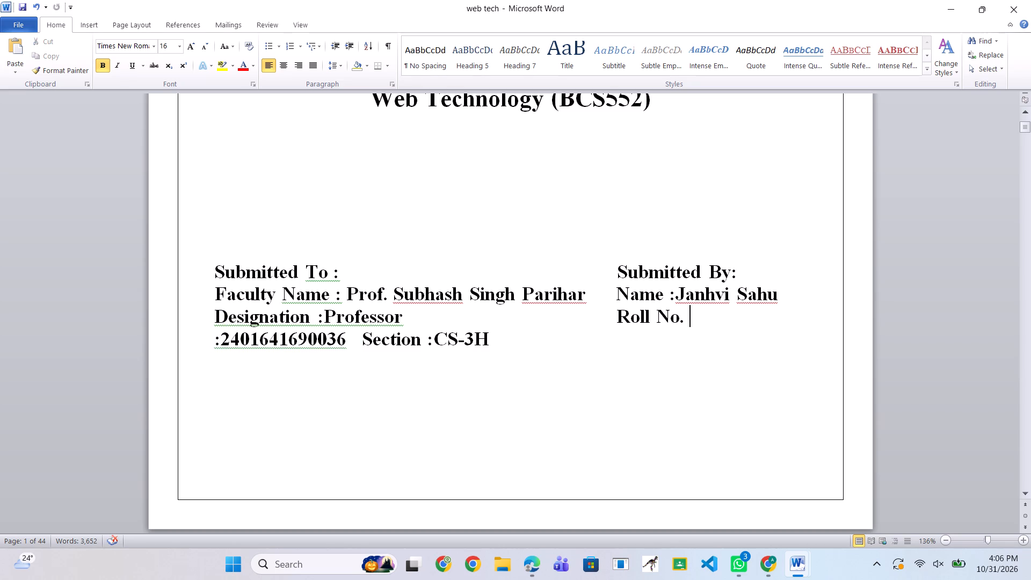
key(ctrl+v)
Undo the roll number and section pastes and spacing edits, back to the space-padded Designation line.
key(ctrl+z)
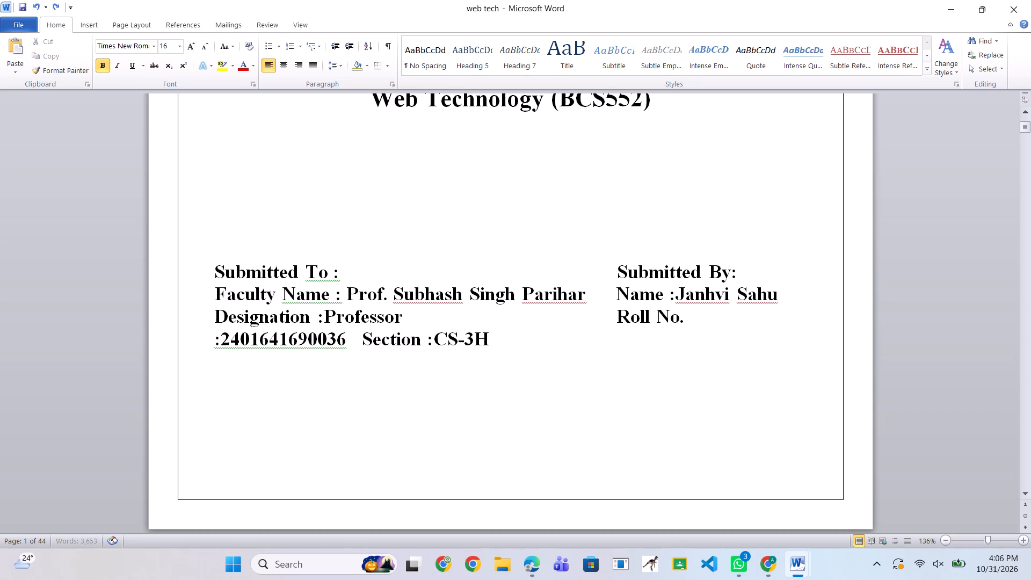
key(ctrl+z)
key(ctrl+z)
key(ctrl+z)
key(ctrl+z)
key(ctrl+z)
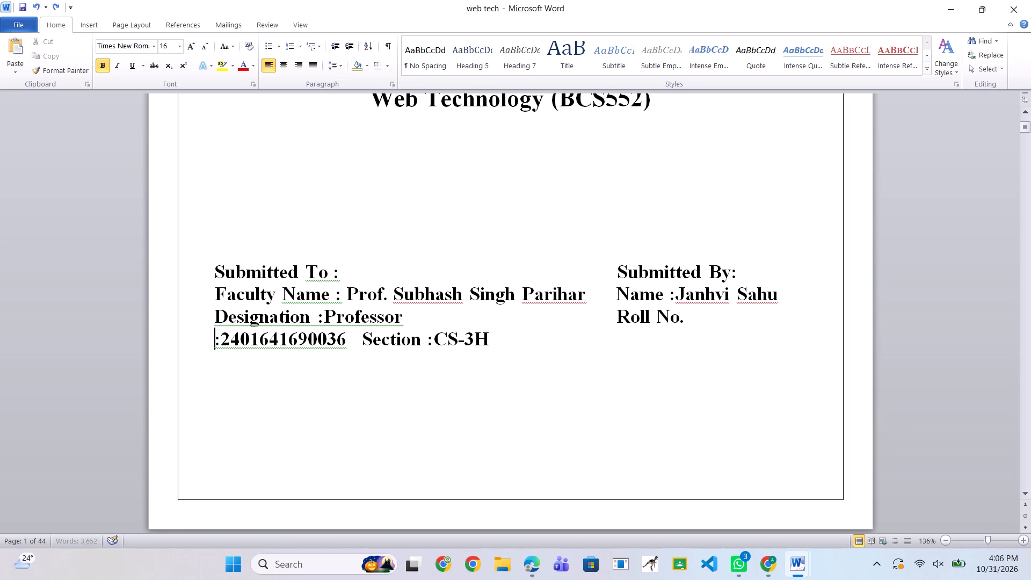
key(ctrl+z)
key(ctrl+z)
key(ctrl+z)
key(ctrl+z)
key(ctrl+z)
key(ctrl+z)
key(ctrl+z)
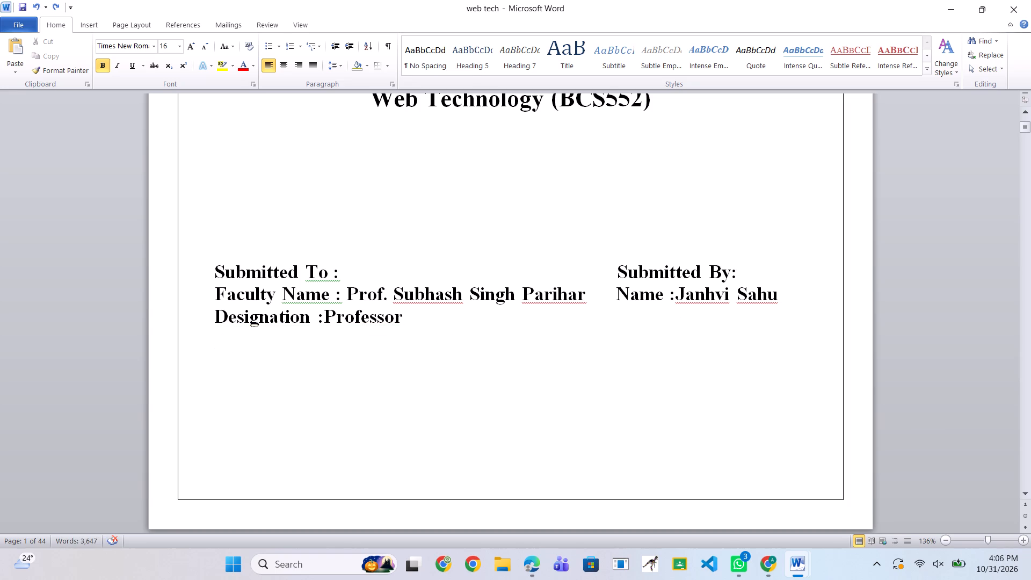
Add "Roll no.:" under the student's name, followed by the first eleven digits of the roll number, undoing any extra digit.
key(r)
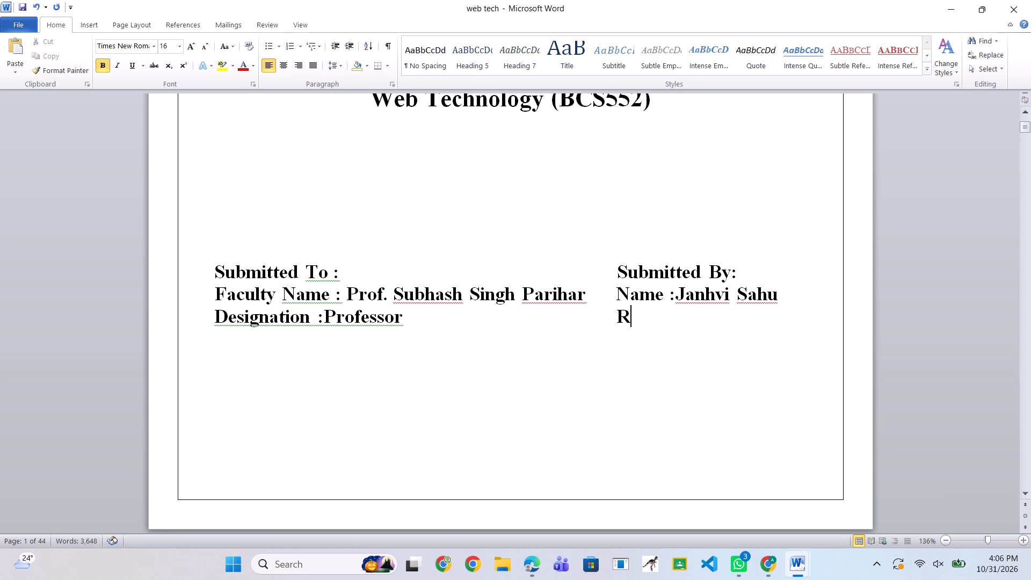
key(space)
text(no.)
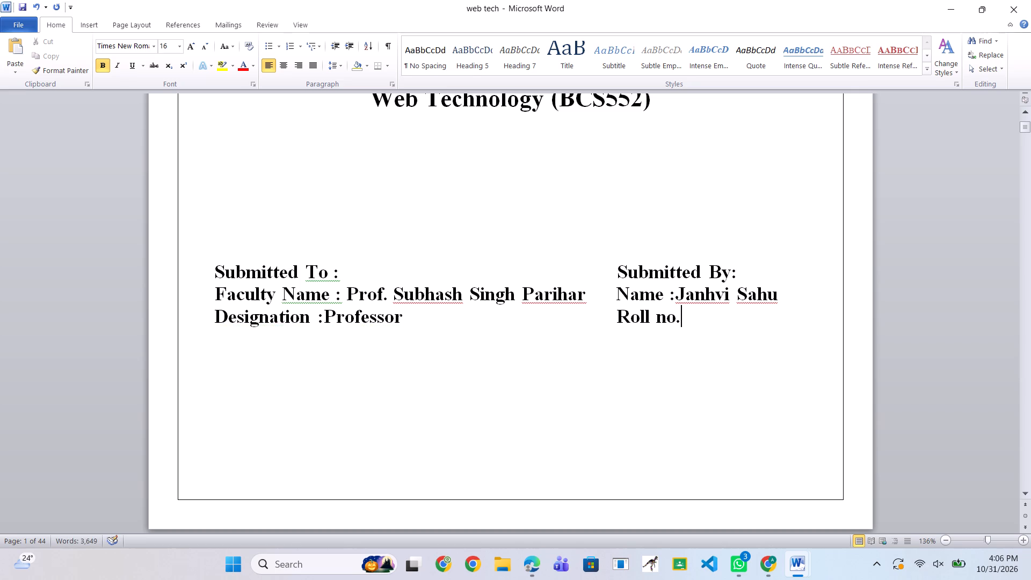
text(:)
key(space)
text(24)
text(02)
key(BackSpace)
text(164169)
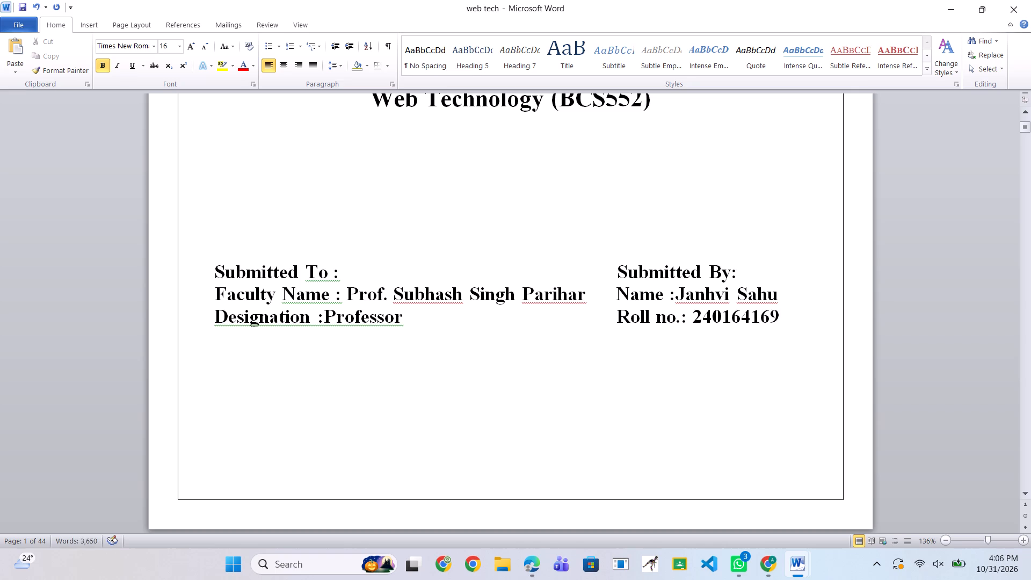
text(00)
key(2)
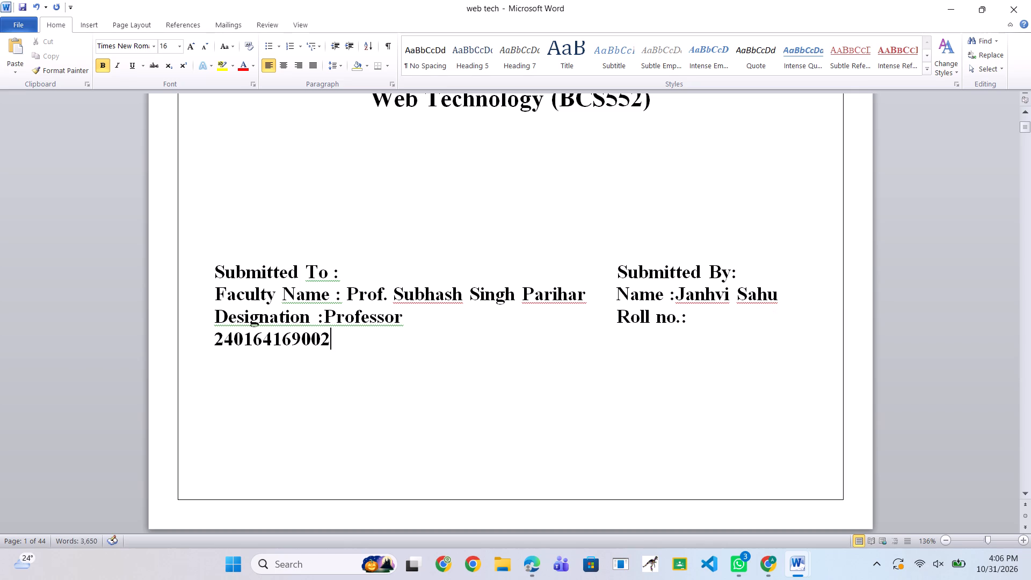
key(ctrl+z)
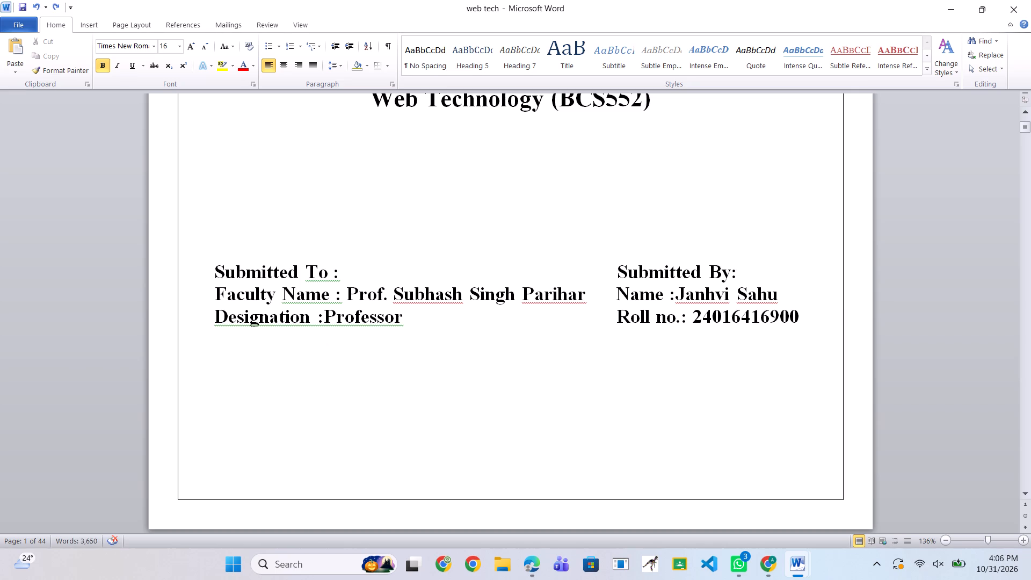
Shift the Roll no., Name and "Submitted By:" entries one space to the left.
click(620, 315)
click(618, 315)
key(BackSpace)
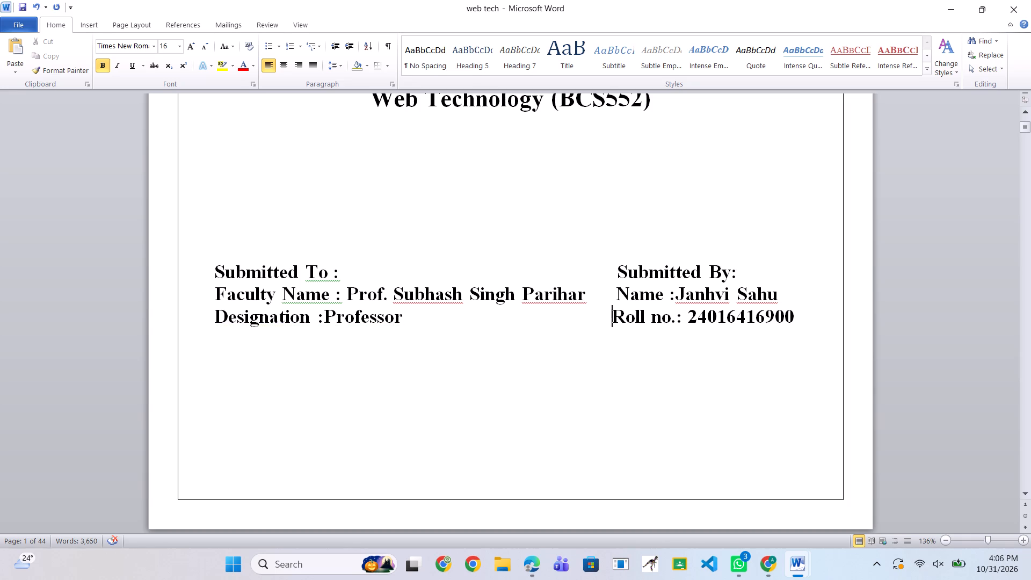
click(618, 290)
key(BackSpace)
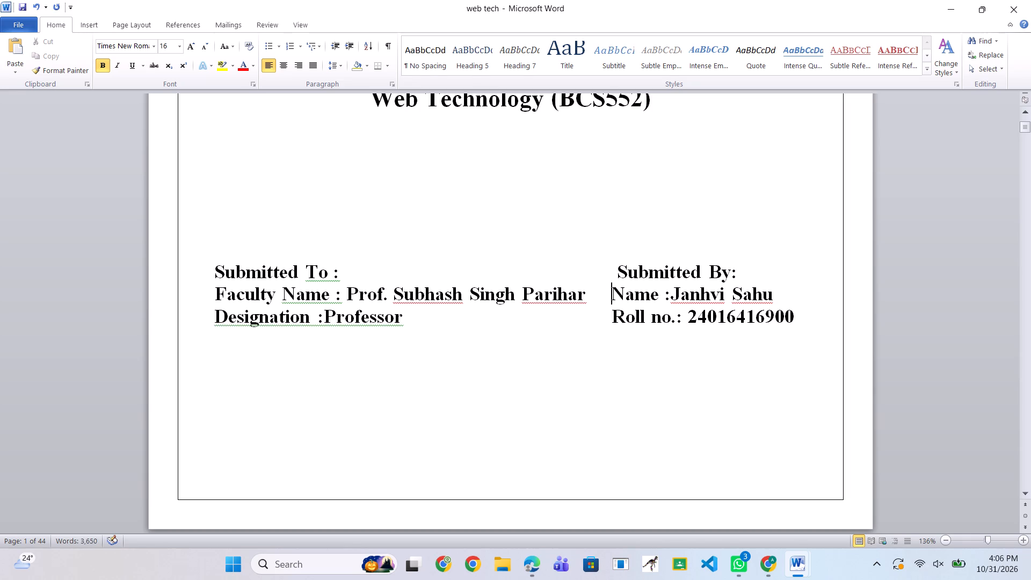
click(617, 270)
key(BackSpace)
Append the next two digits to the student's roll number, then undo the last one.
click(810, 311)
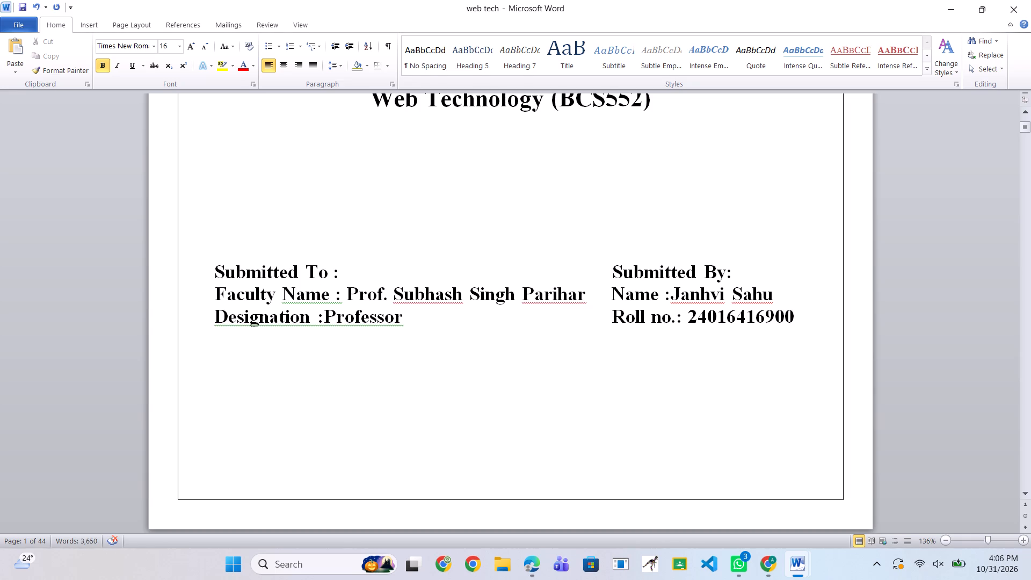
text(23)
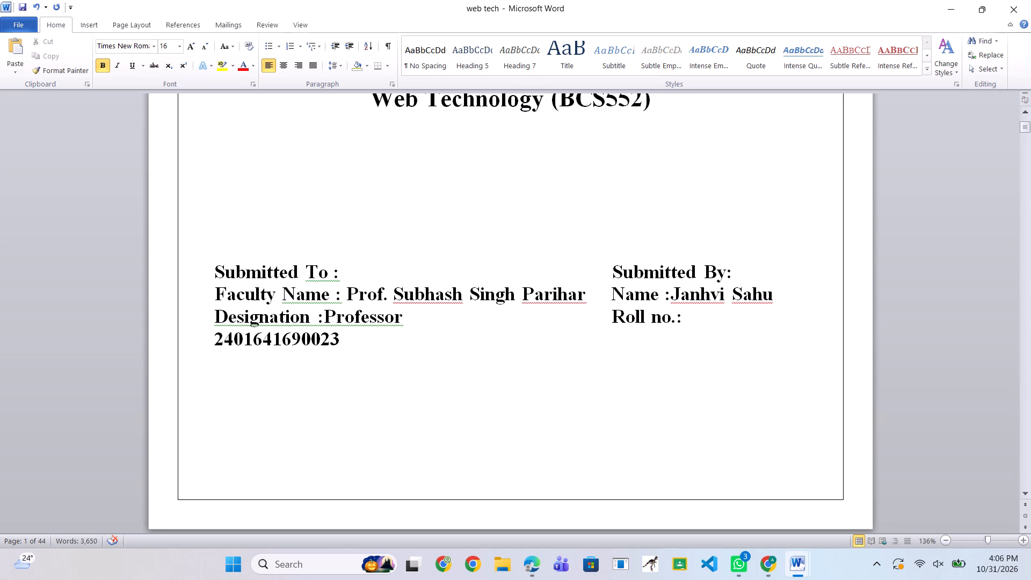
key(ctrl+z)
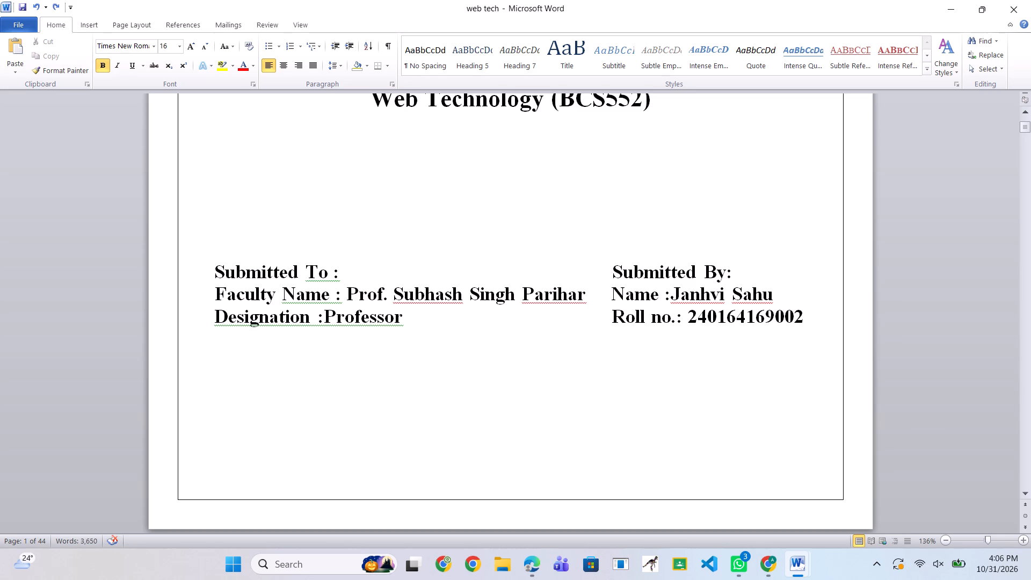
Shift the "Submitted By:", Name and Roll no. entries another space to the left.
click(613, 270)
key(BackSpace)
click(615, 296)
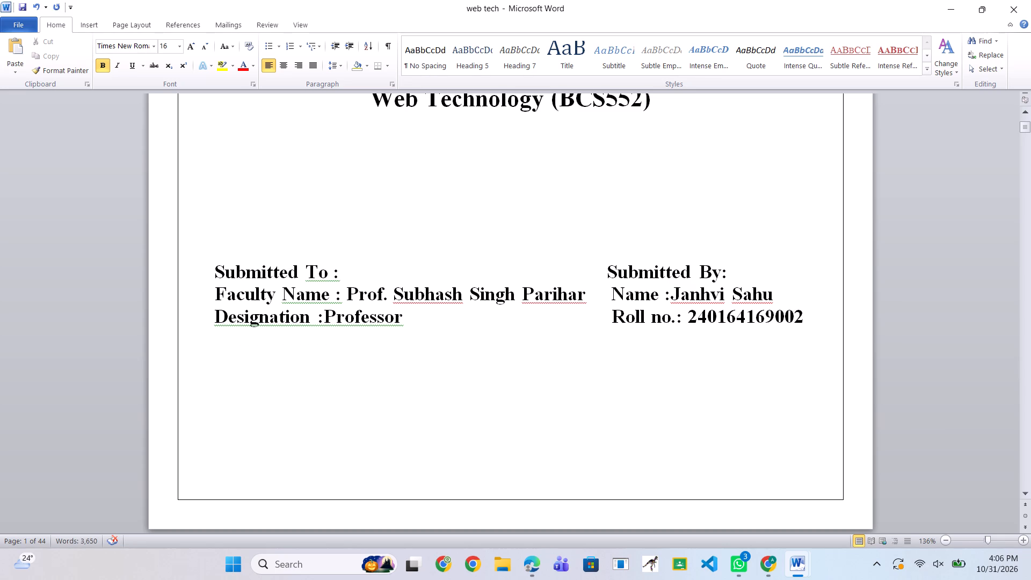
key(BackSpace)
click(614, 322)
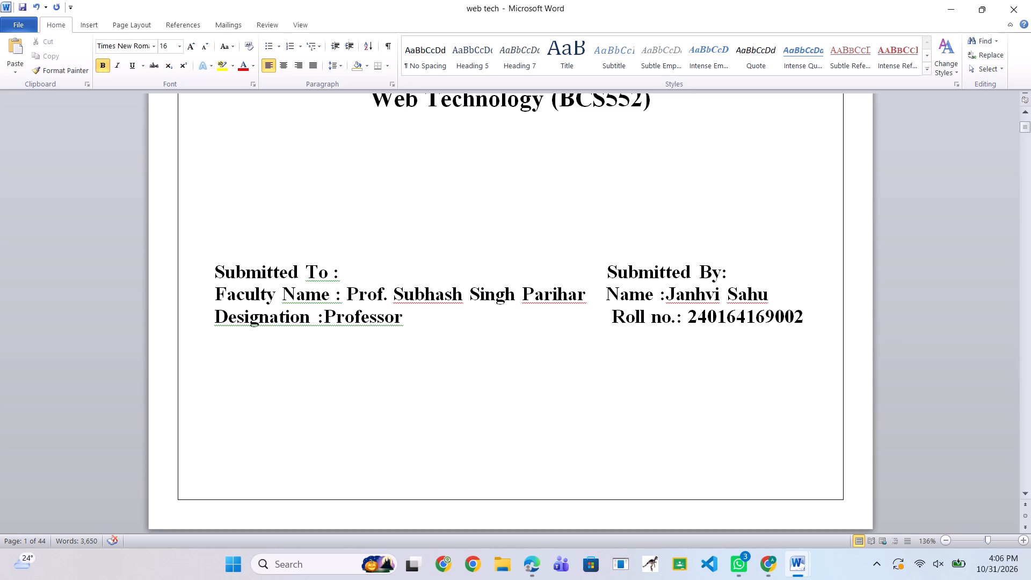
click(614, 322)
key(BackSpace)
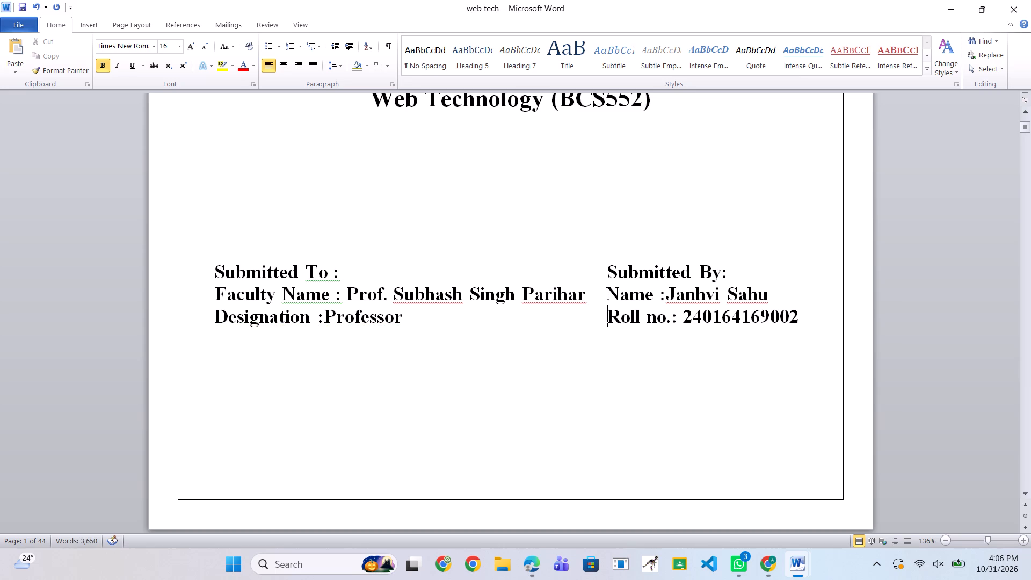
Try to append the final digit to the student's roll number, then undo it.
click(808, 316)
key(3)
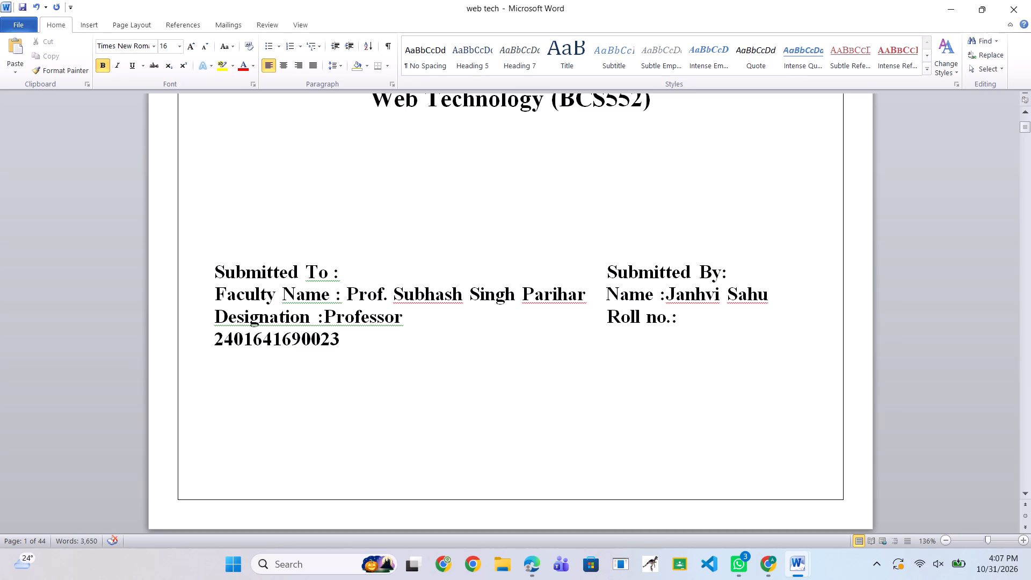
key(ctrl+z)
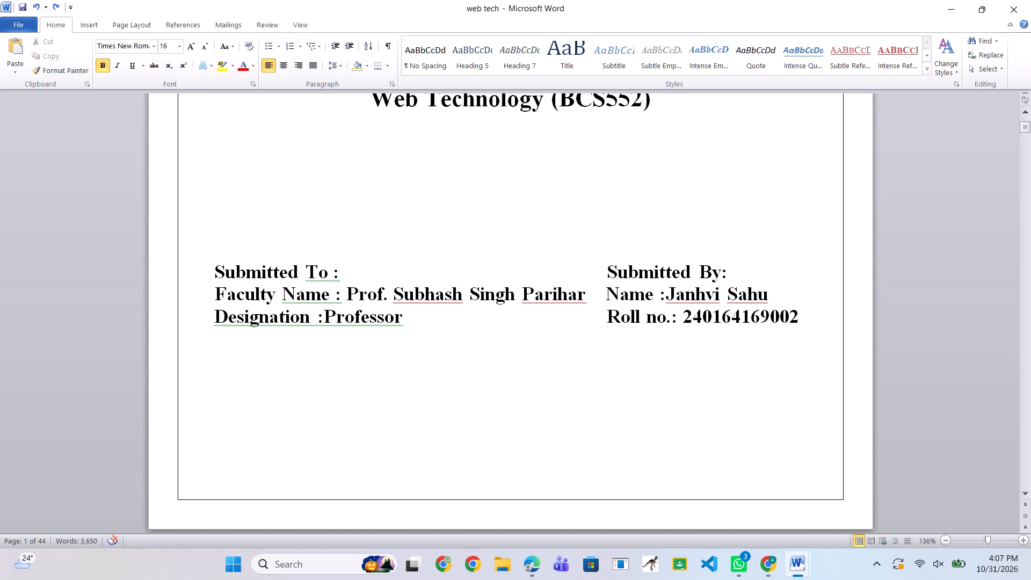
Remove one more space before "Roll no.:" and append the final digit to the student's roll number.
click(607, 321)
key(BackSpace)
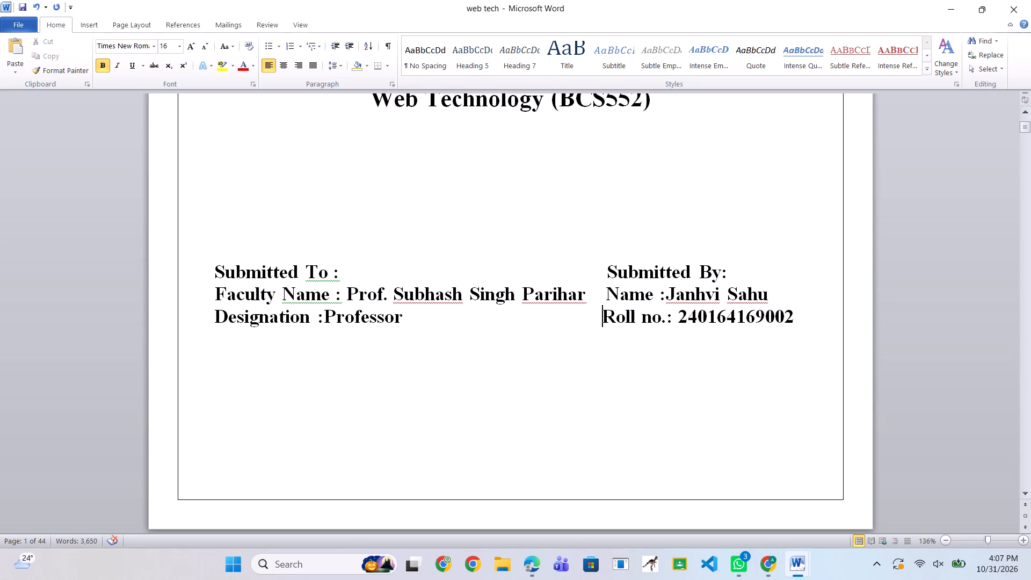
click(793, 314)
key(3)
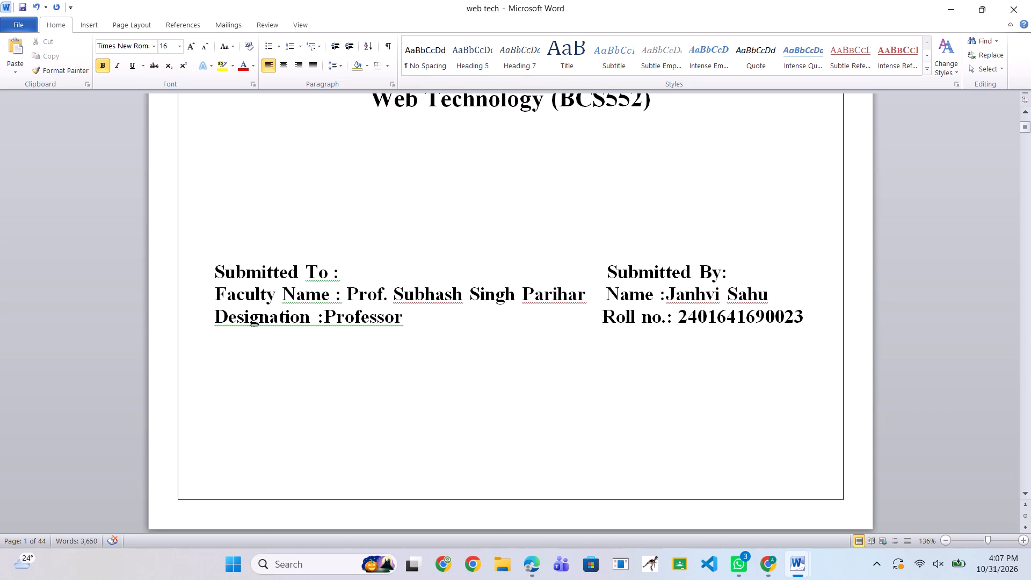
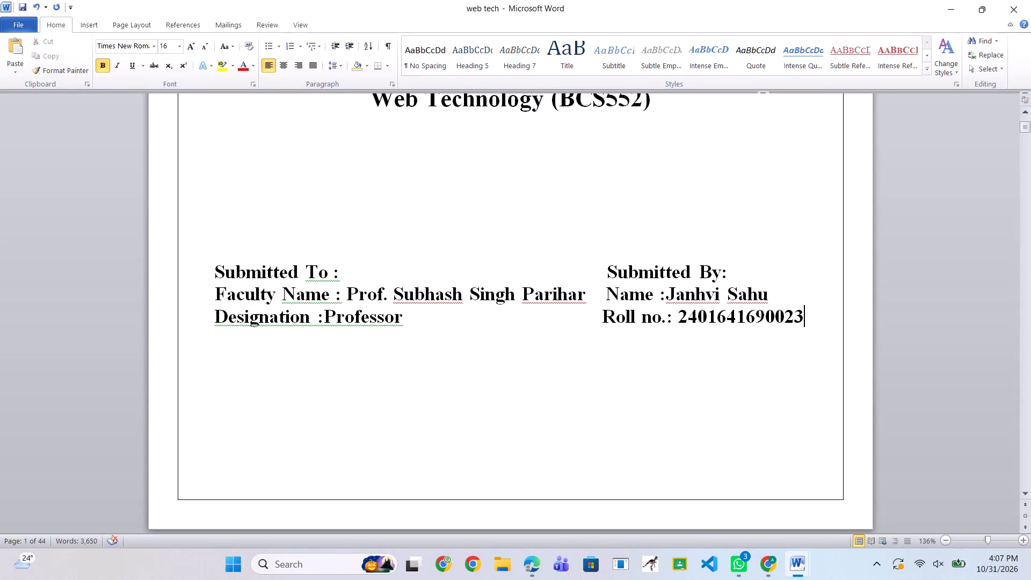
Paste the copied "Section :CS-3H" entry on the line beneath the student's roll number.
click(615, 334)
key(space)
key(space)
key(space)
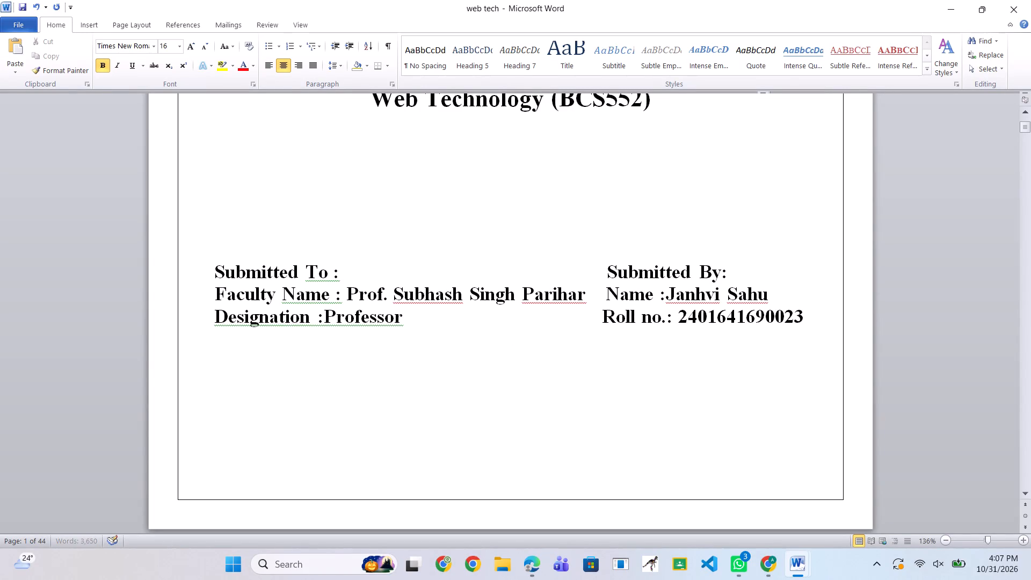
key(space)
key(BackSpace)
key(BackSpace)
key(BackSpace)
key(BackSpace)
key(ctrl+v)
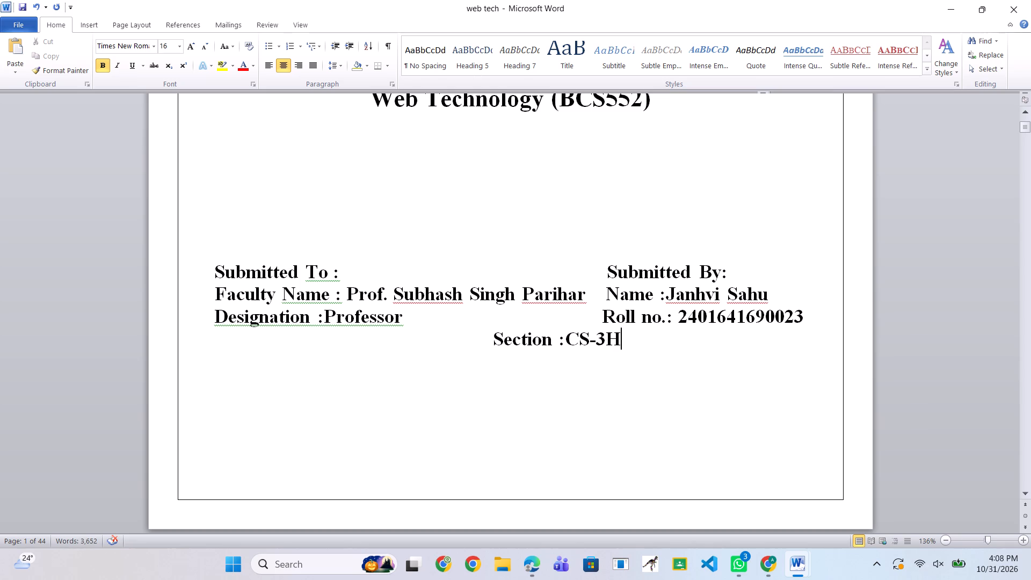
Insert seven spaces before "Section :CS-3H" to line it up beneath the "Roll no.:" entry.
click(492, 343)
key(space)
key(space)
key(space)
key(space)
key(space)
key(space)
key(space)
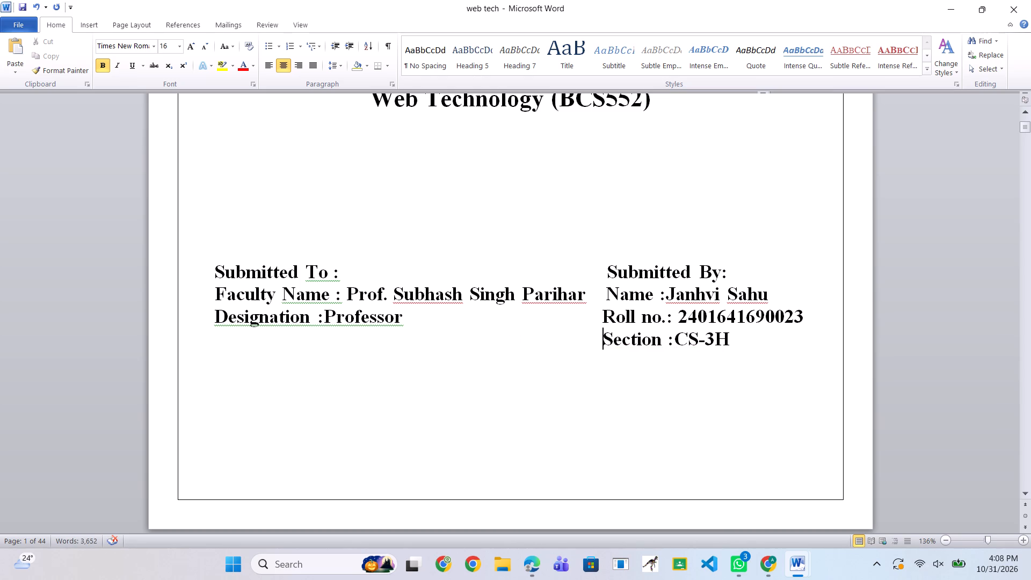
Remove one space before both the student's "Name :" entry and "Submitted By:" to align them with the entries below.
click(605, 291)
key(BackSpace)
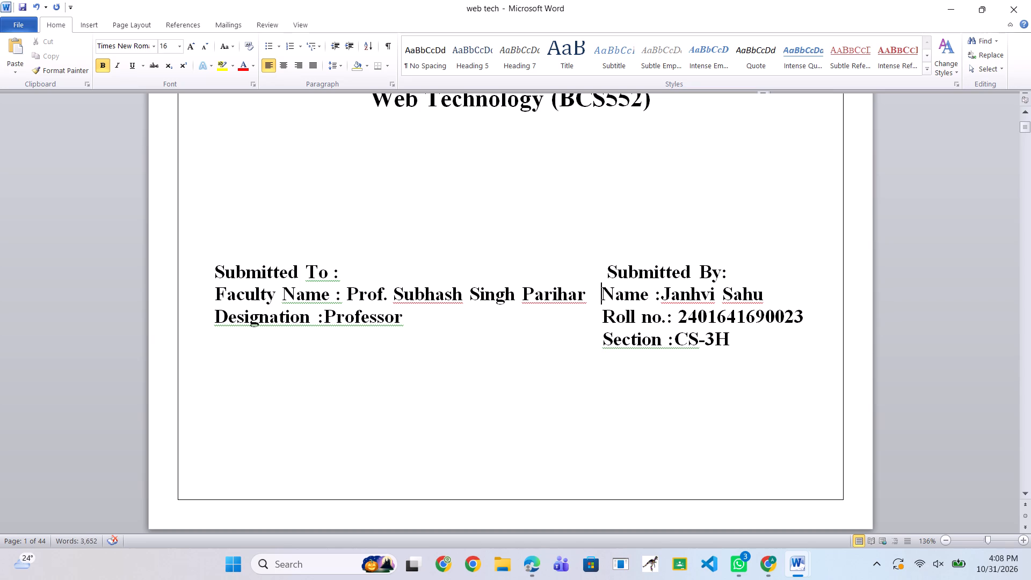
click(605, 279)
key(BackSpace)
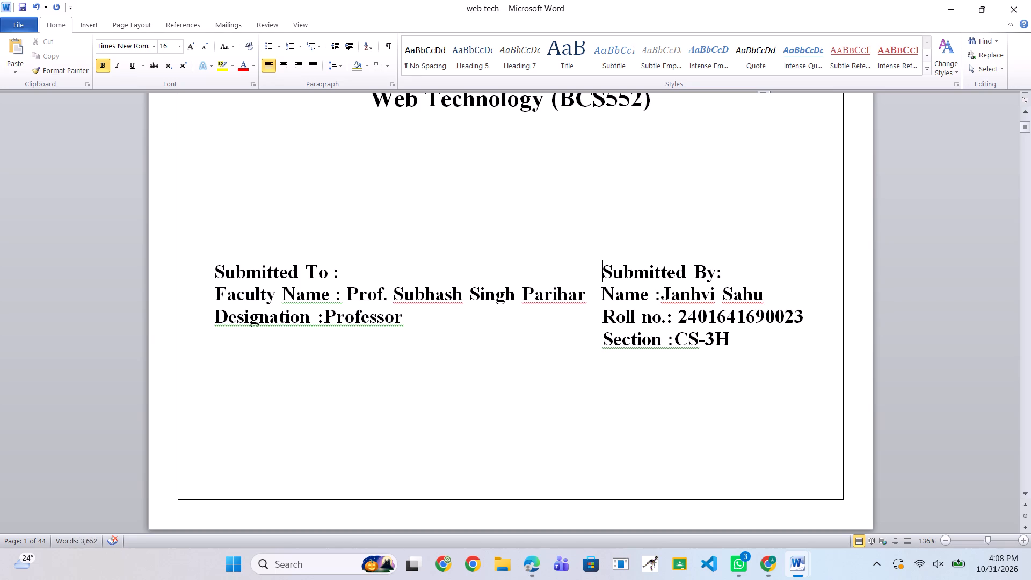
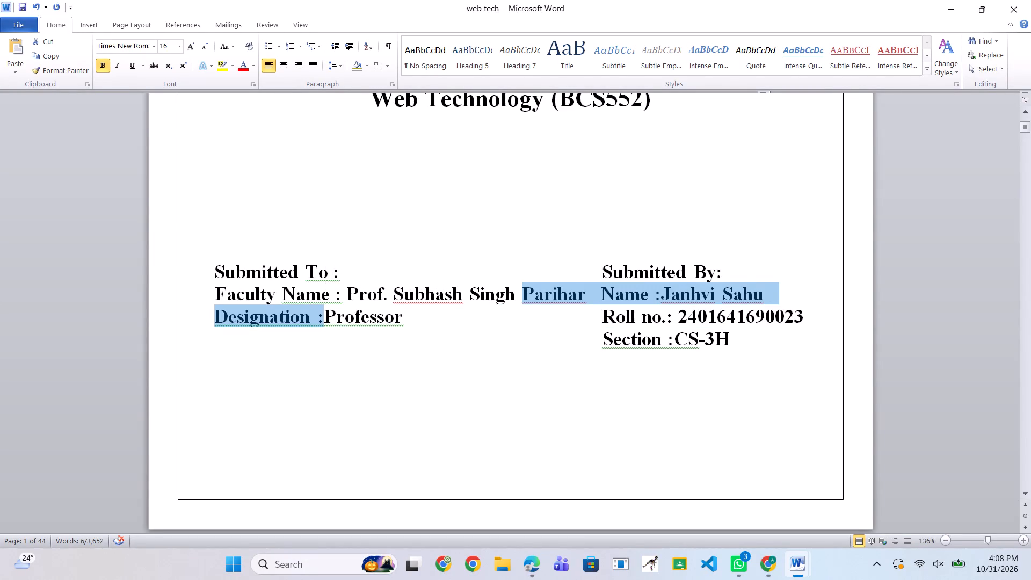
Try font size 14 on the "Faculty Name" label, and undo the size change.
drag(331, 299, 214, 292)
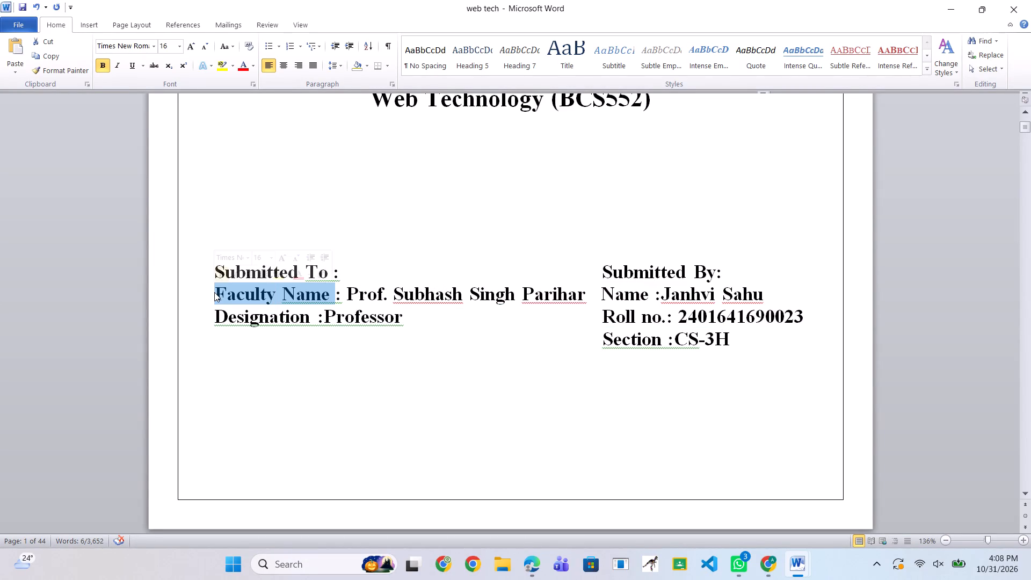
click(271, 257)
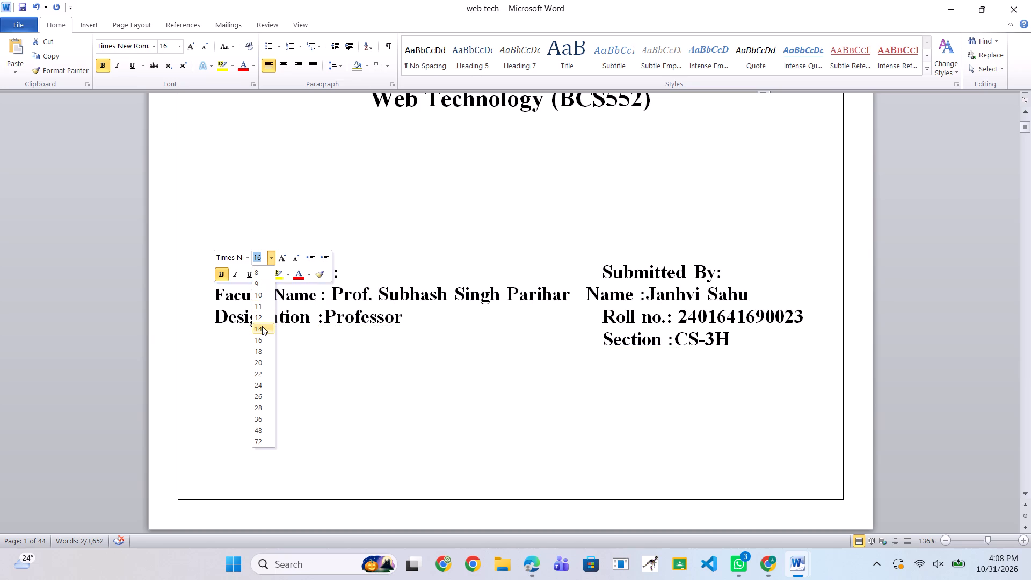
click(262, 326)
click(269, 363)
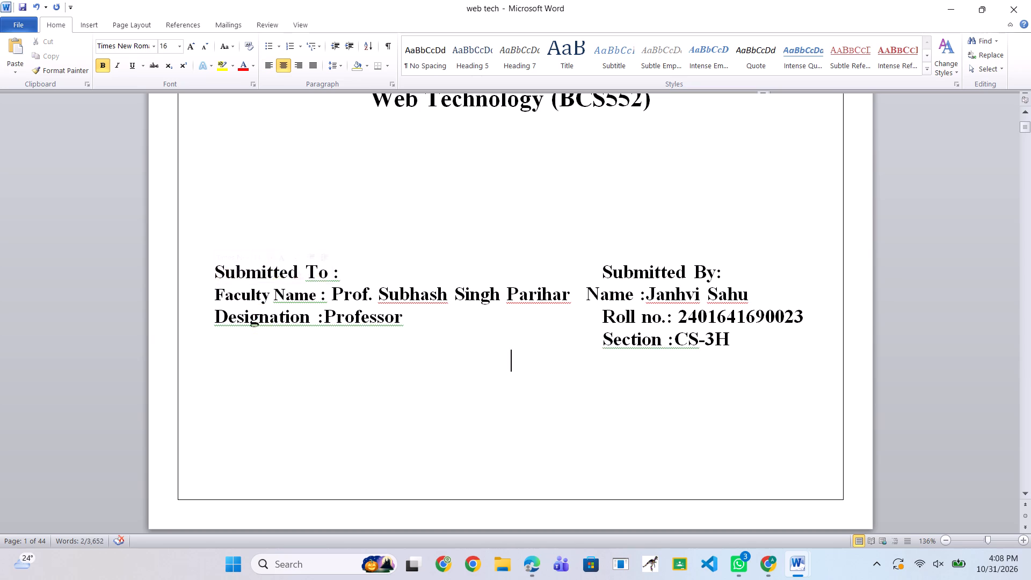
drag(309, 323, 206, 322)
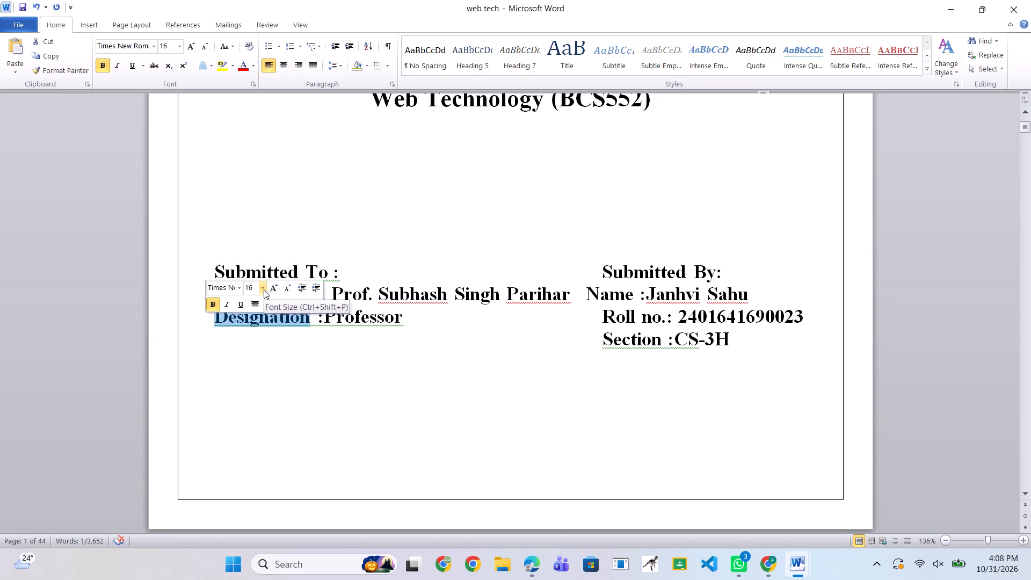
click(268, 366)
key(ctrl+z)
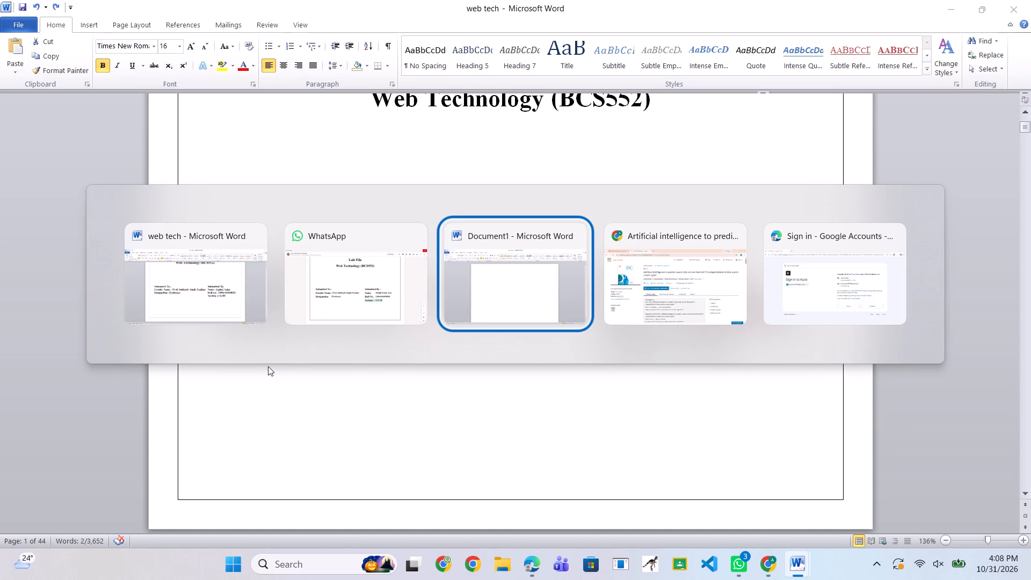
Switch to the blank Document1 and close it.
click(166, 165)
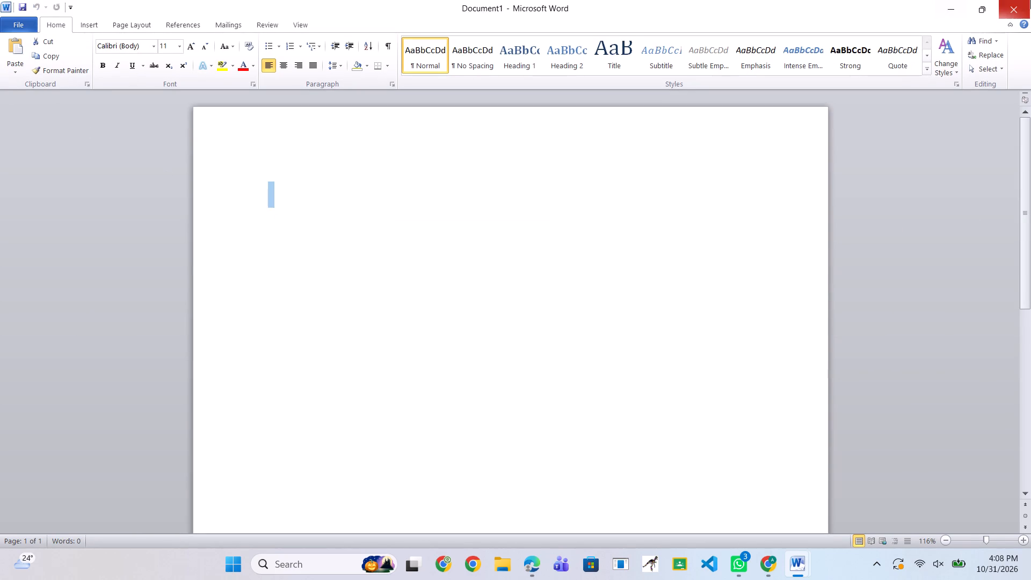
click(1030, 0)
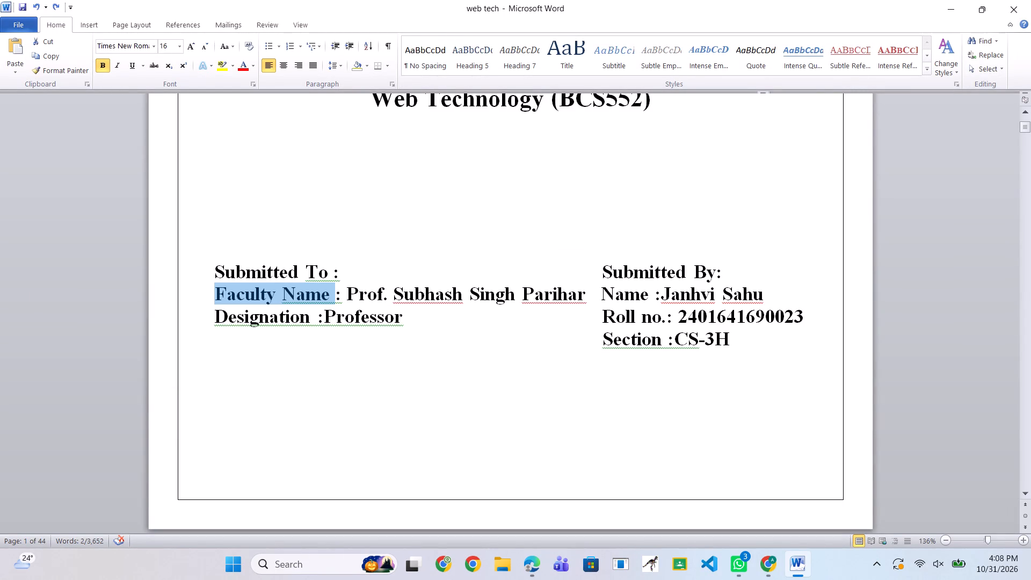
Set the "Faculty Name :" entry, except the professor's surname, and the "Designation :Professor" entry to font size 14.
drag(591, 298, 230, 295)
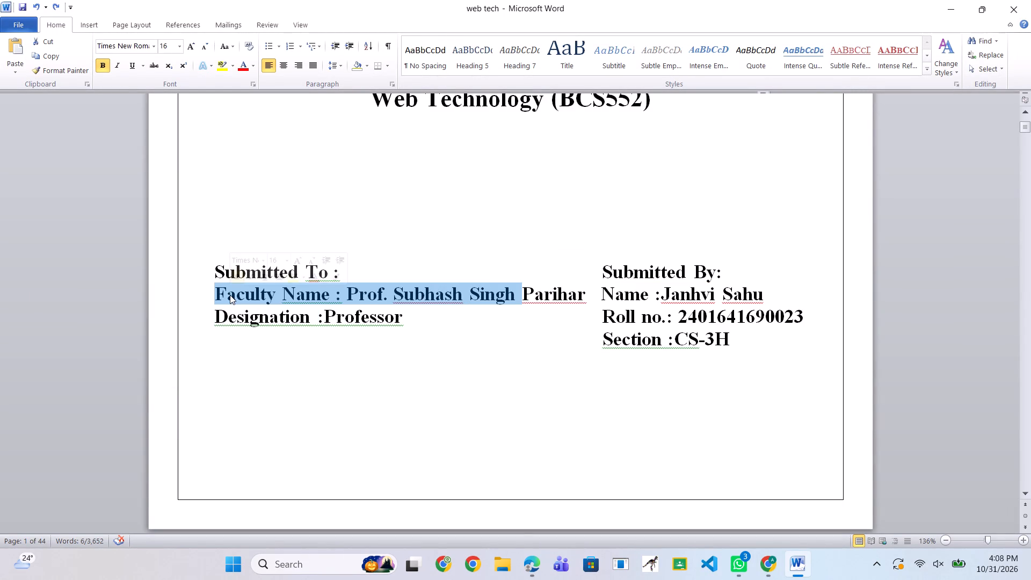
click(287, 258)
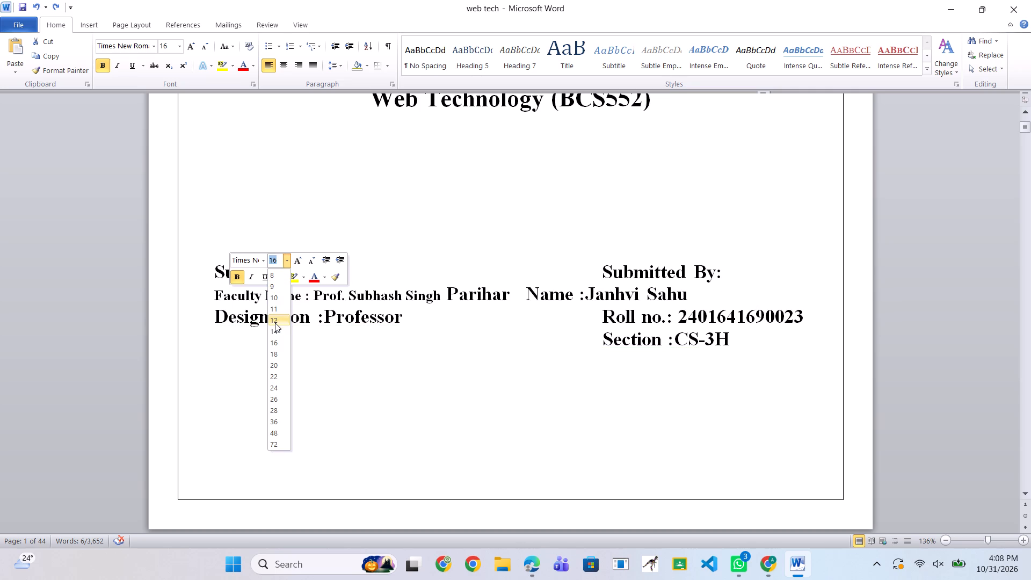
click(275, 327)
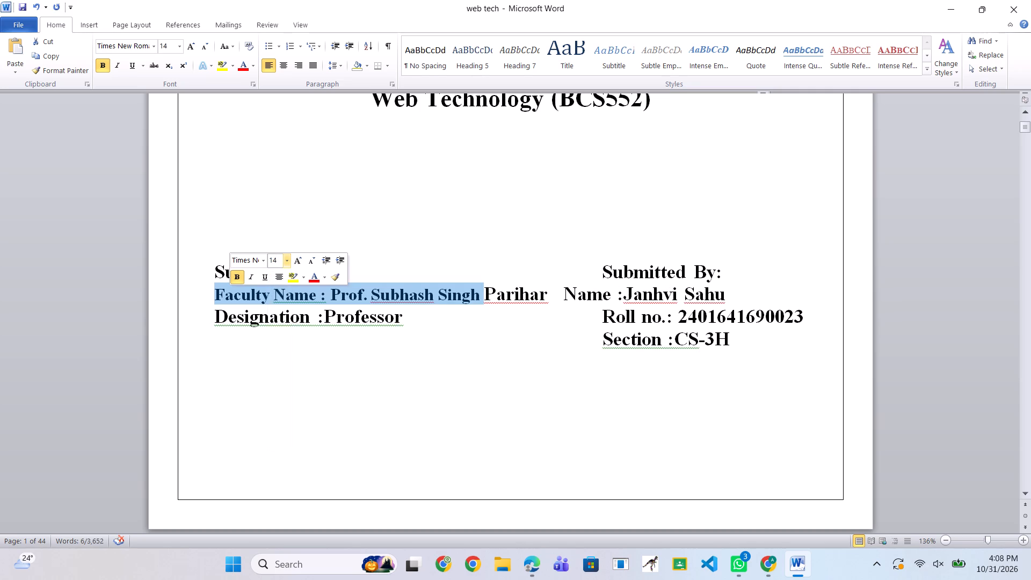
drag(420, 317, 206, 316)
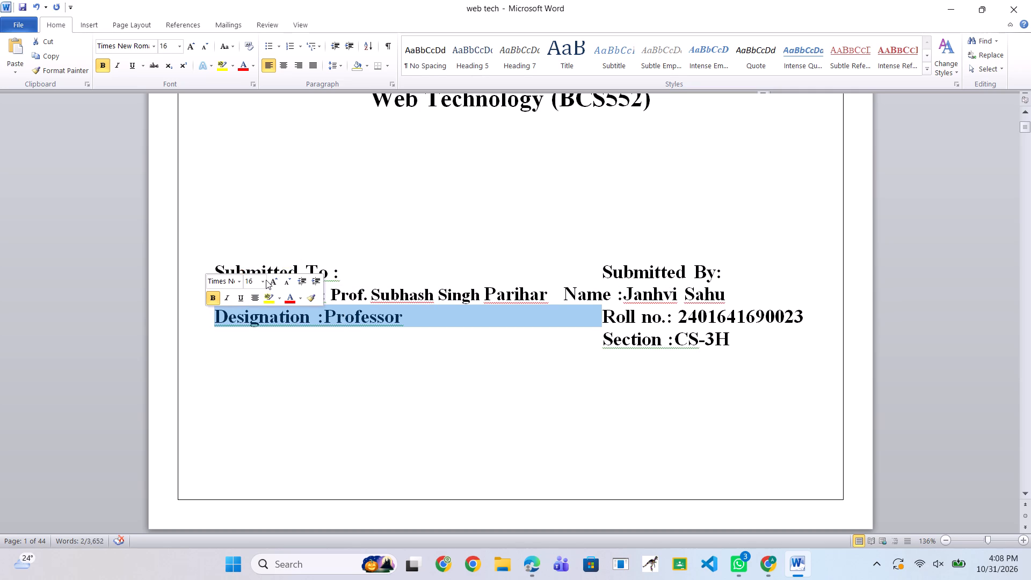
click(266, 280)
click(256, 350)
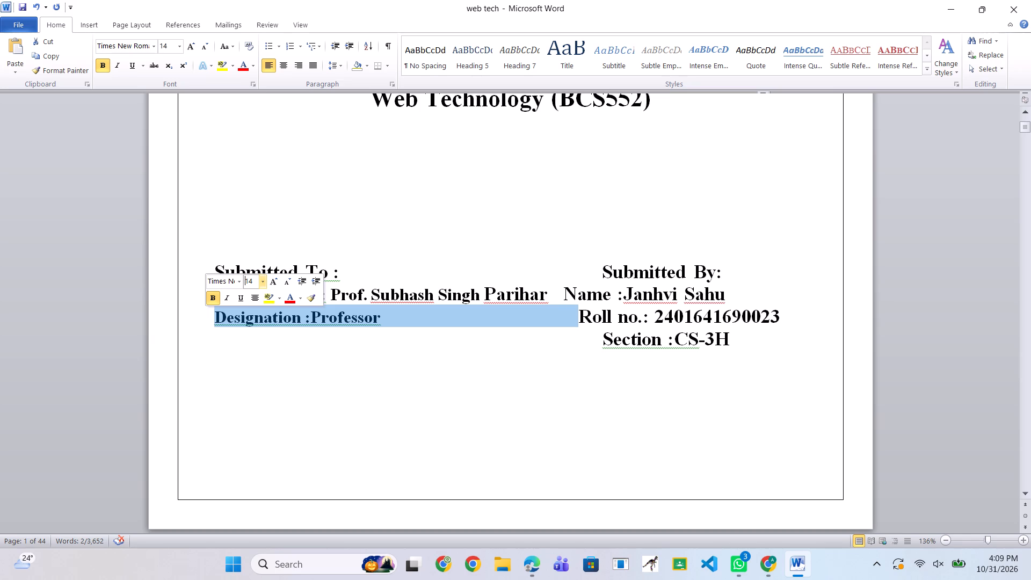
Set the student's "Name :" entry under "Submitted By:" to font size 14.
drag(567, 296, 713, 293)
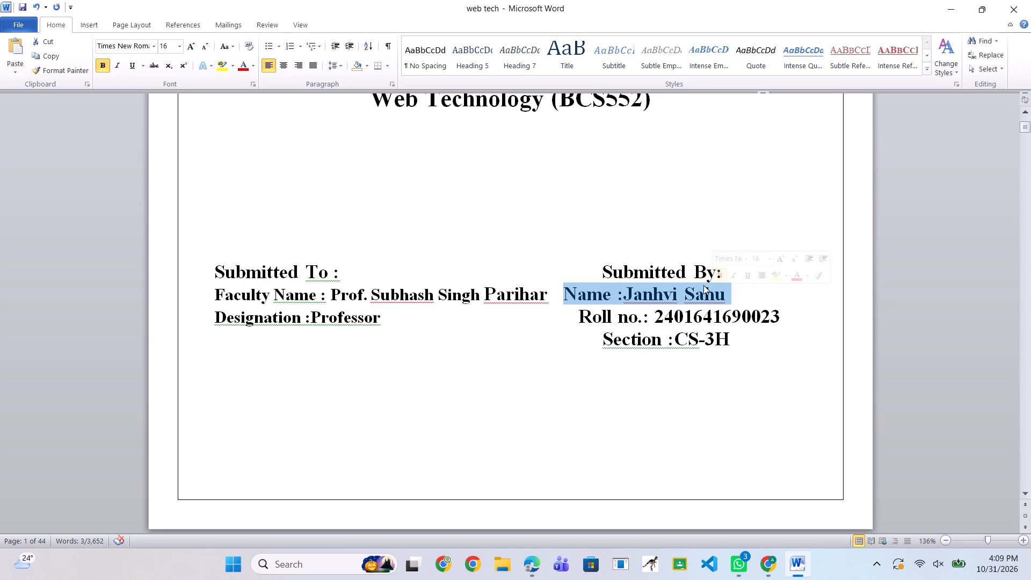
click(767, 264)
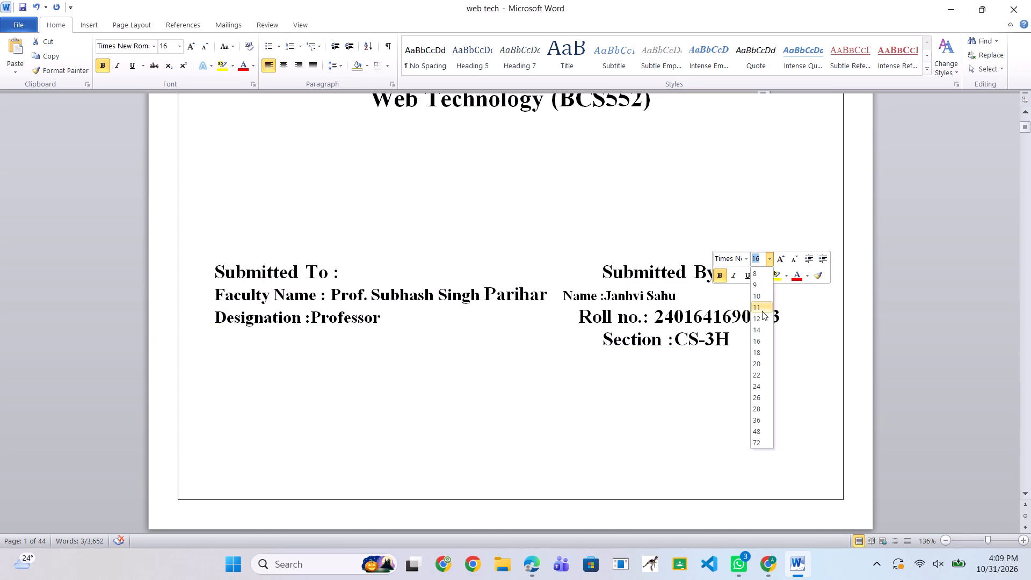
click(761, 329)
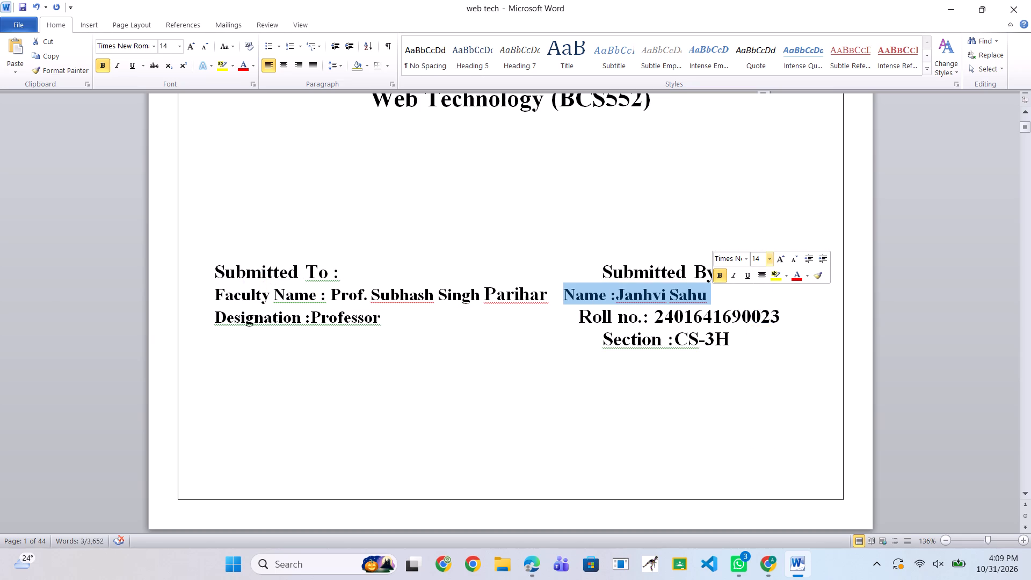
Set the student's "Roll no.:" and "Section :CS-3H" entries to font size 14, keeping them bold.
double_click(583, 316)
drag(583, 316, 706, 330)
double_click(628, 317)
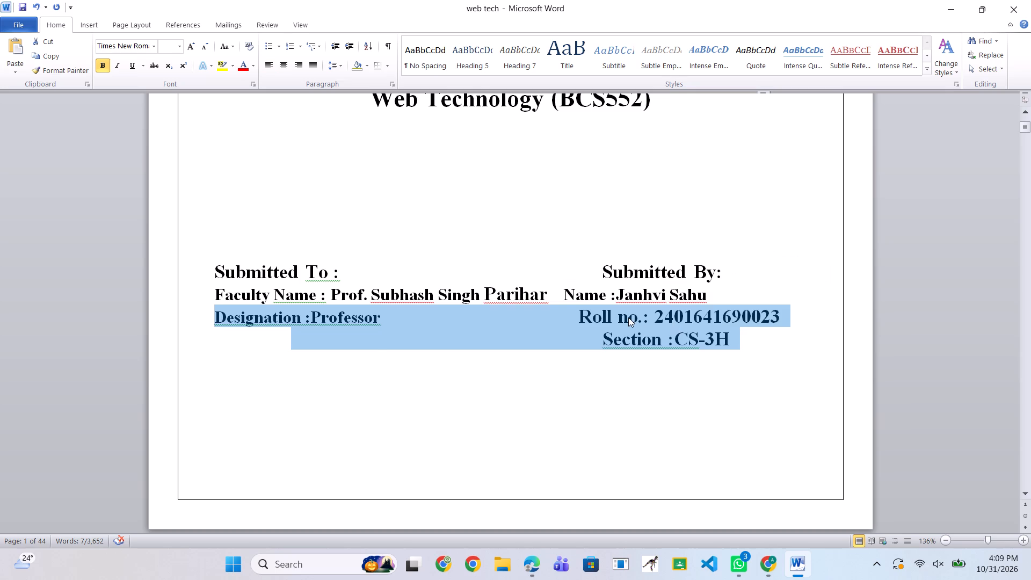
click(628, 317)
drag(628, 317, 700, 337)
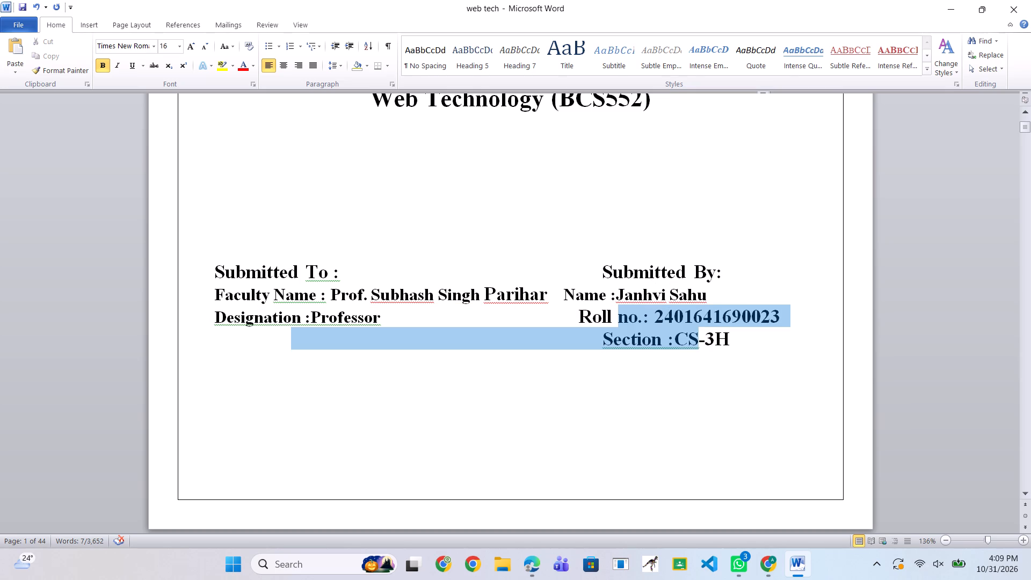
drag(700, 337, 702, 338)
drag(733, 339, 579, 323)
click(634, 293)
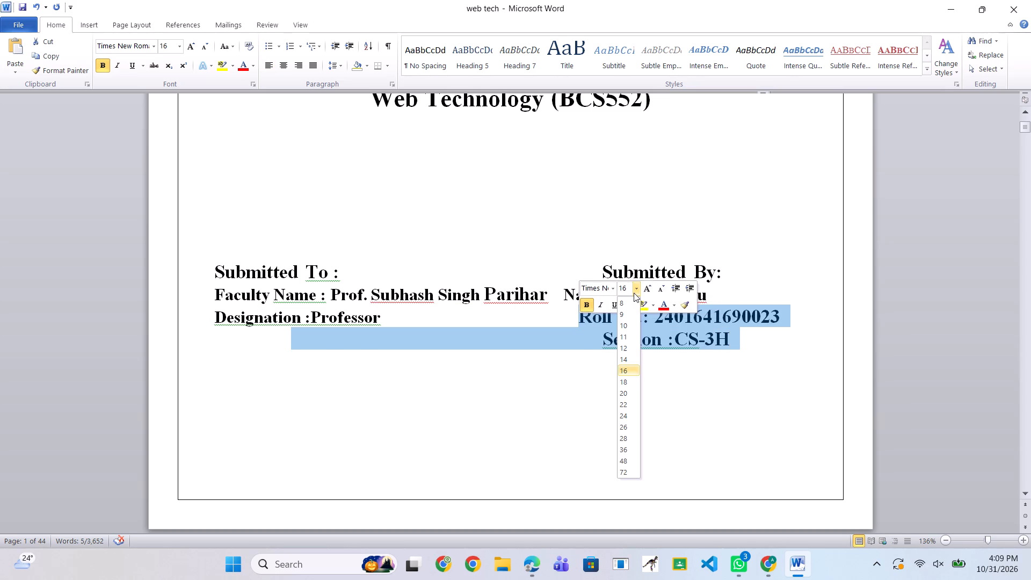
click(626, 360)
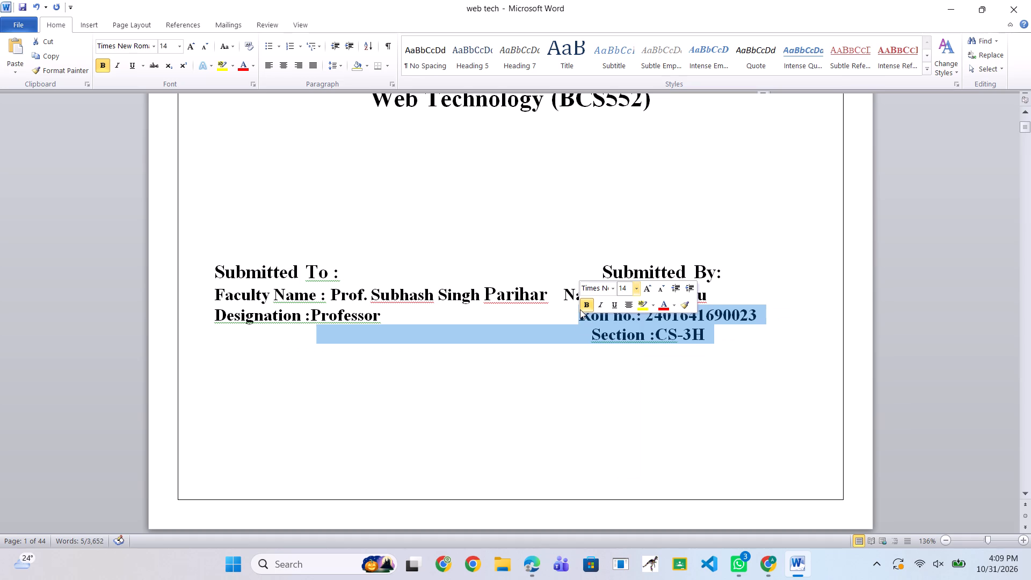
click(580, 309)
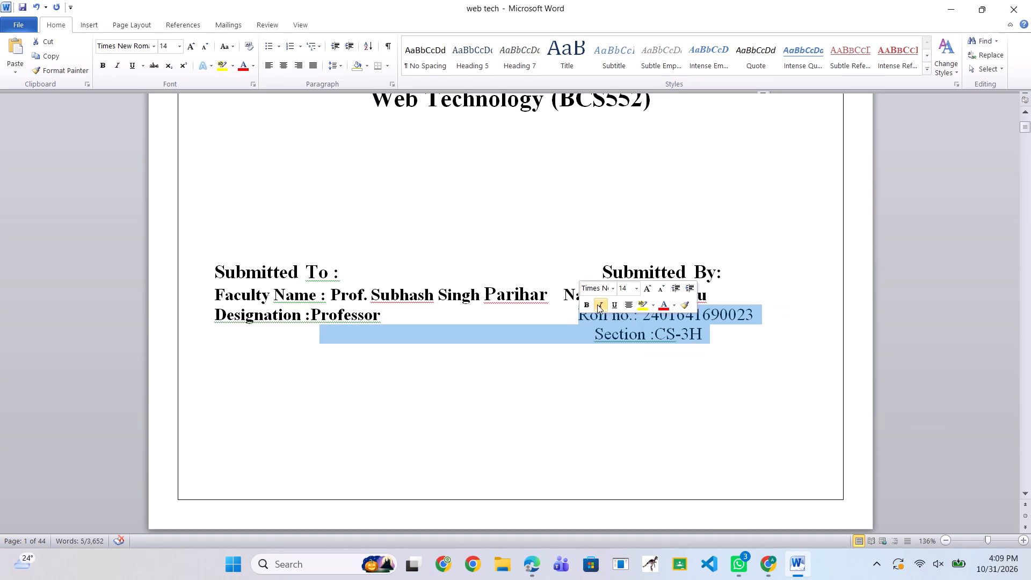
click(590, 305)
click(573, 329)
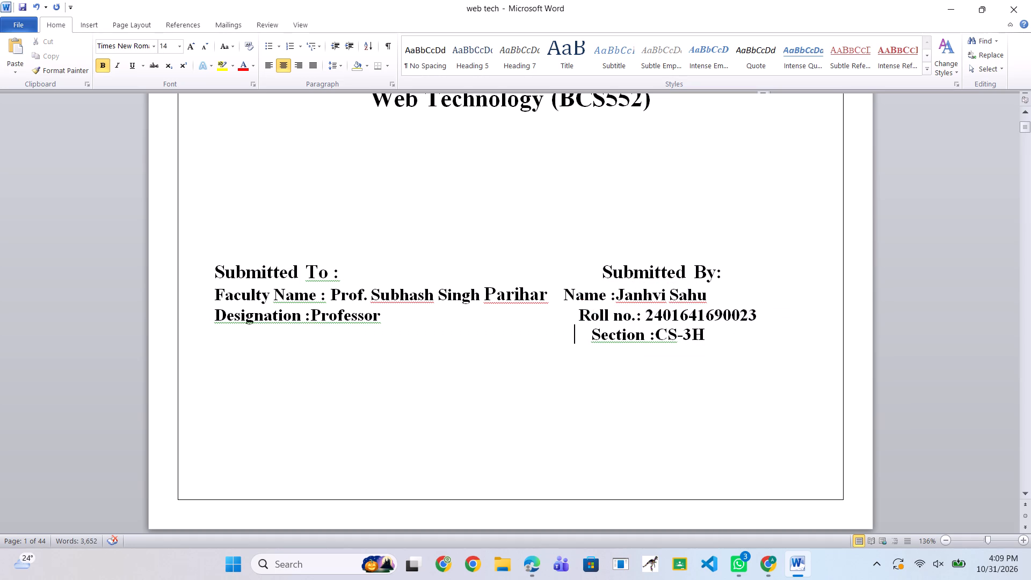
Insert eight spaces before the student's "Name :" entry to bring it back beneath "Submitted By:".
click(565, 294)
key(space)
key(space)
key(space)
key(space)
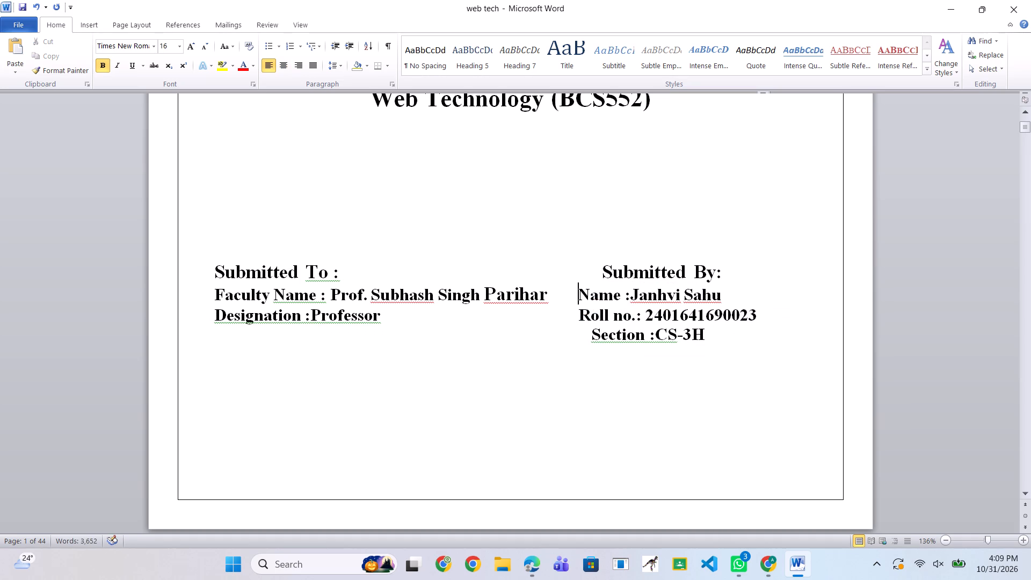
key(BackSpace)
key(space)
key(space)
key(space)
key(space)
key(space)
Insert five spaces before the "Roll no.:" entry to line it up beneath the student's "Name :" entry.
click(572, 316)
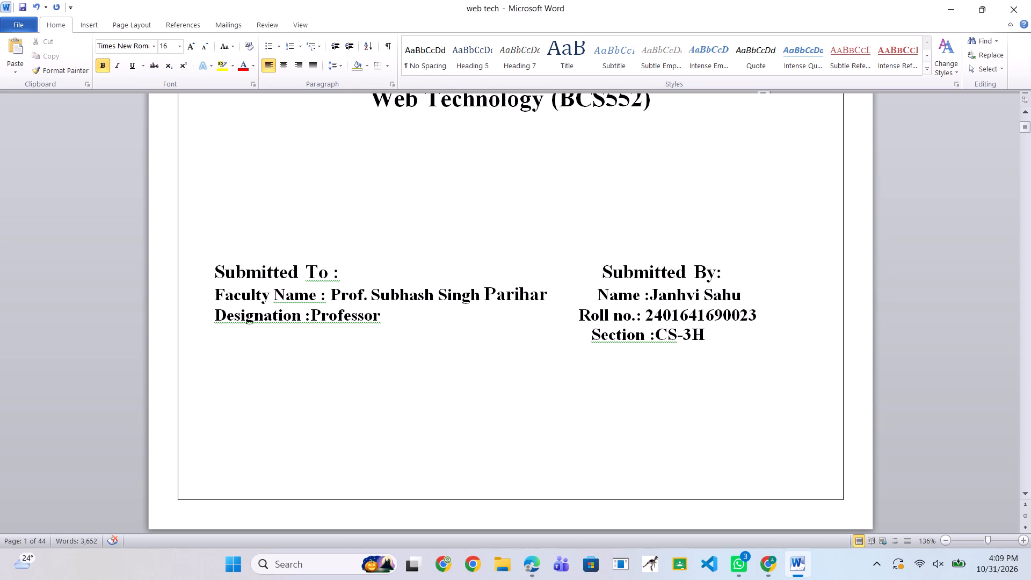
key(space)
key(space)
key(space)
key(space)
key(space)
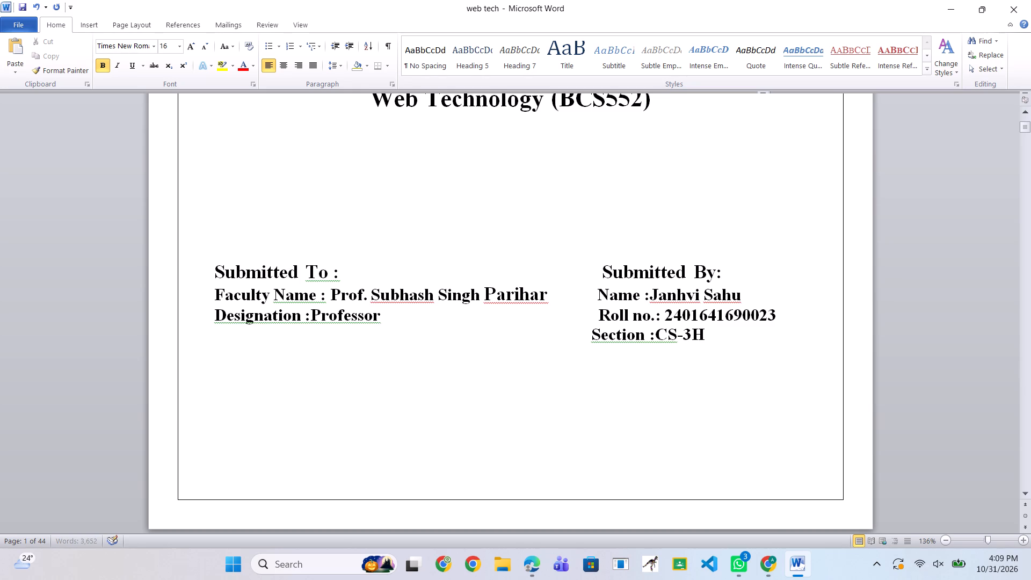
Insert five spaces before "Section :CS-3H" to line it up beneath the "Roll no.:" entry.
click(583, 339)
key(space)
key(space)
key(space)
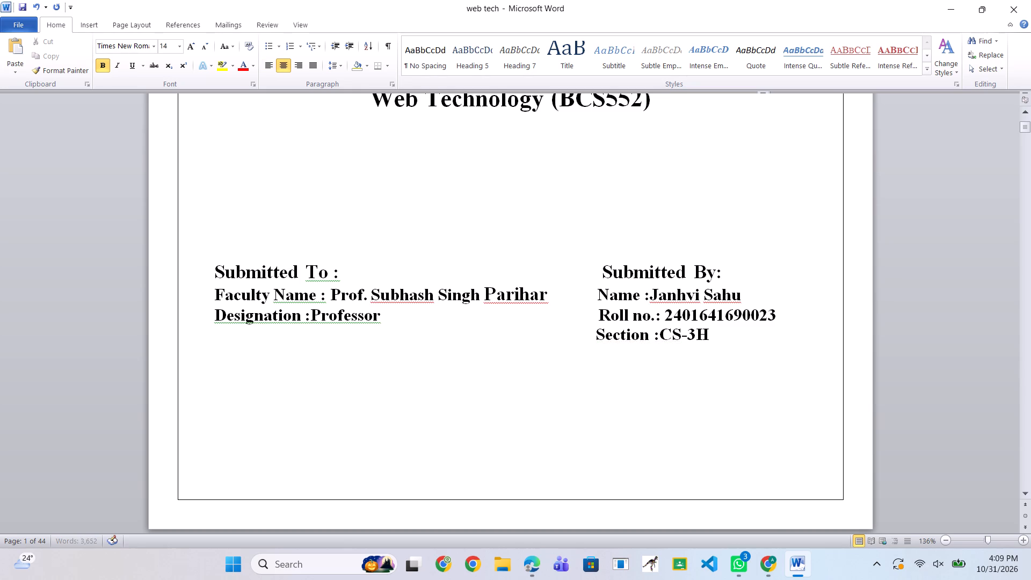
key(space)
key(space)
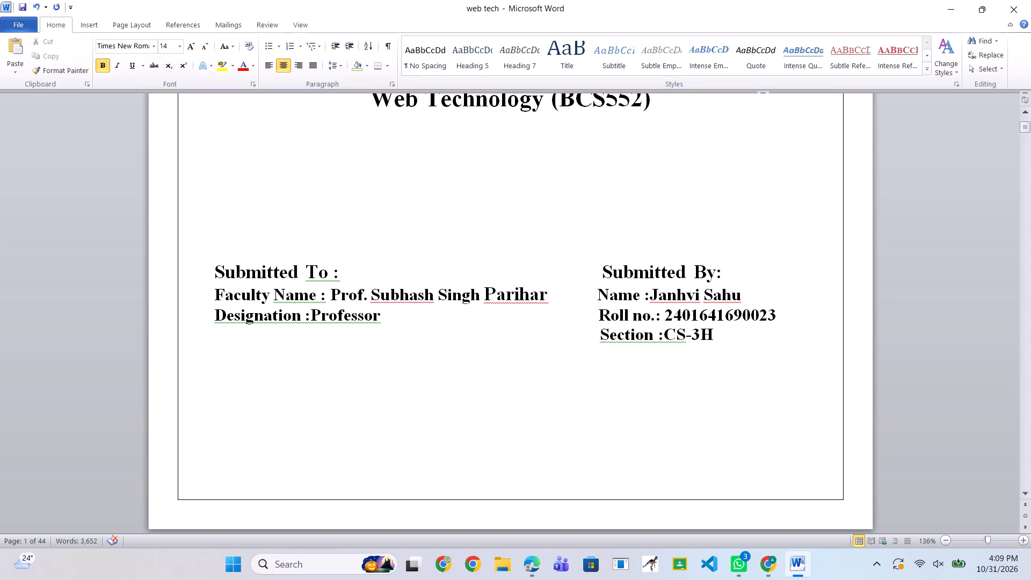
Review the cover page and the following pages of the lab file, including the List of Experiments and the entry form.
scroll(502, 273, up, 1)
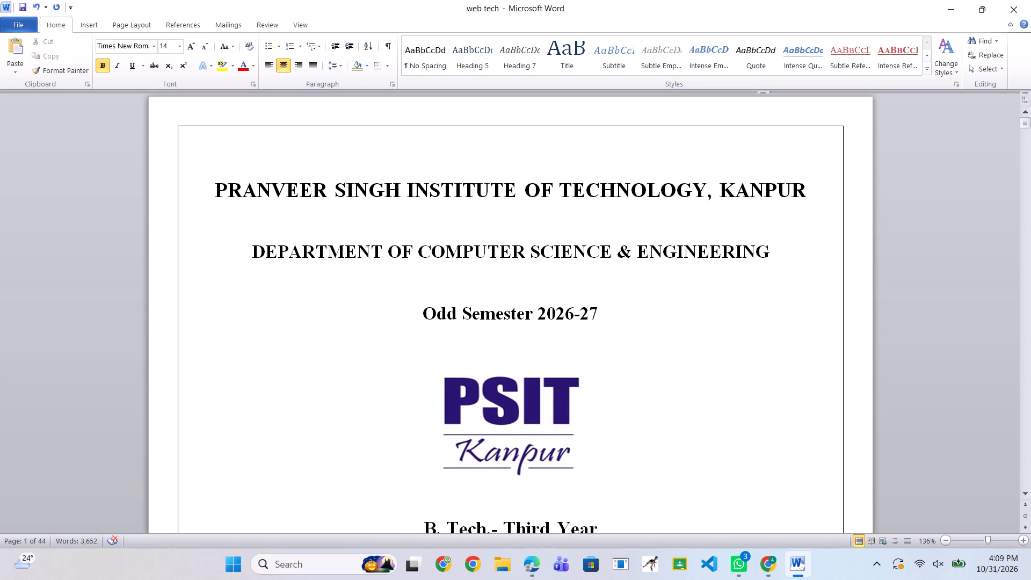
scroll(526, 247, down, 5)
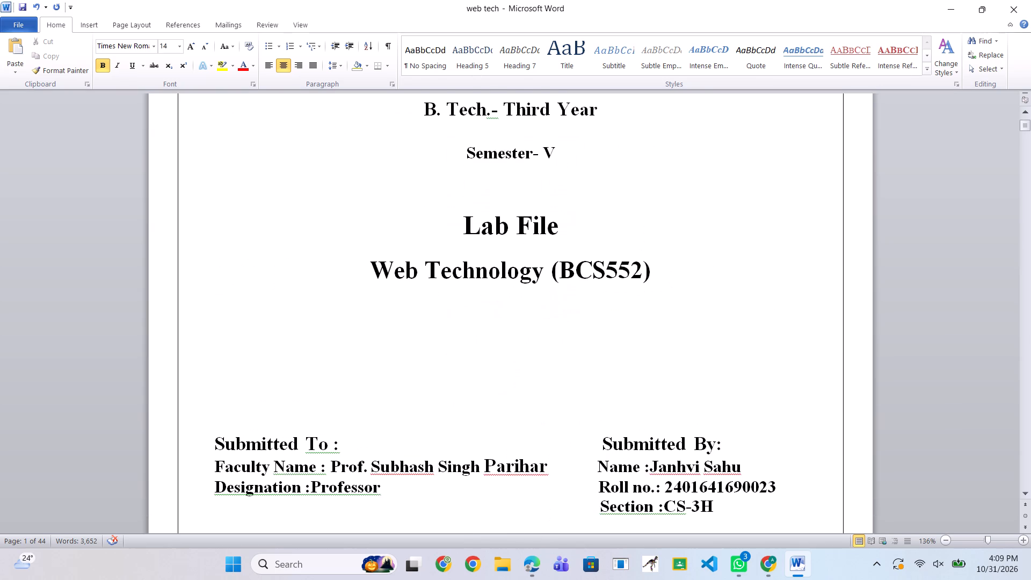
scroll(526, 247, down, 7)
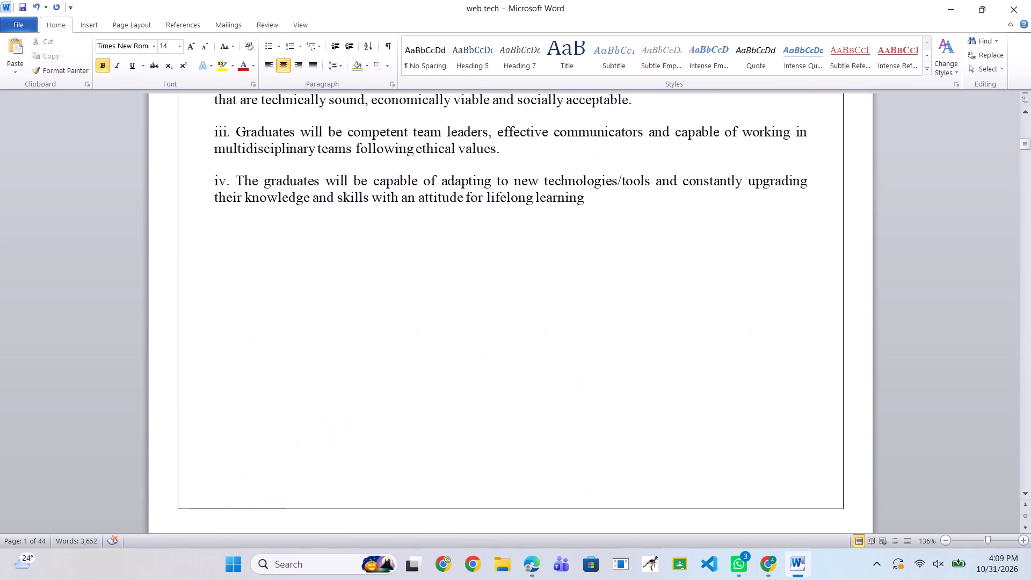
scroll(526, 247, down, 5)
scroll(526, 247, up, 4)
scroll(526, 247, down, 4)
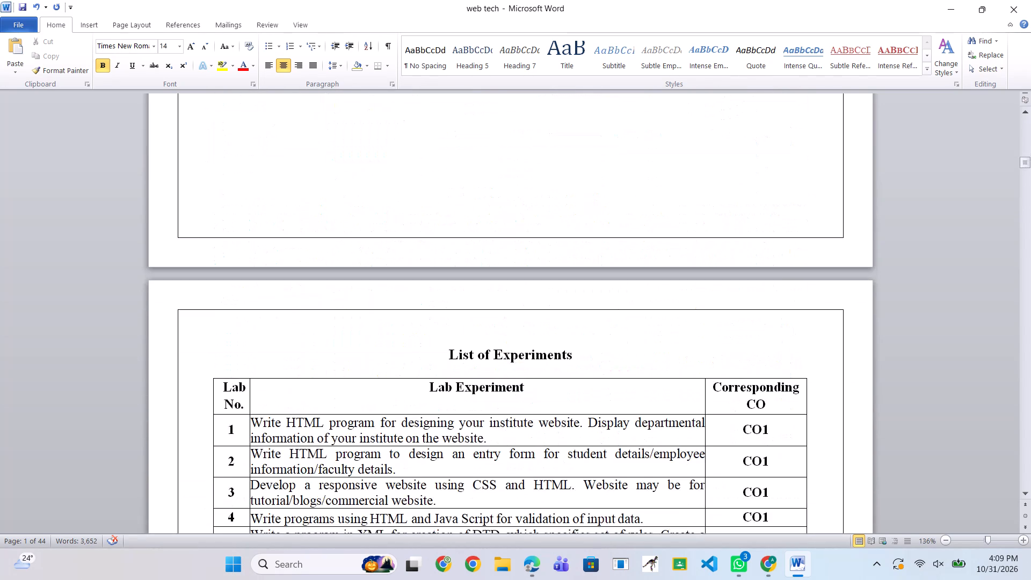
scroll(526, 247, down, 2)
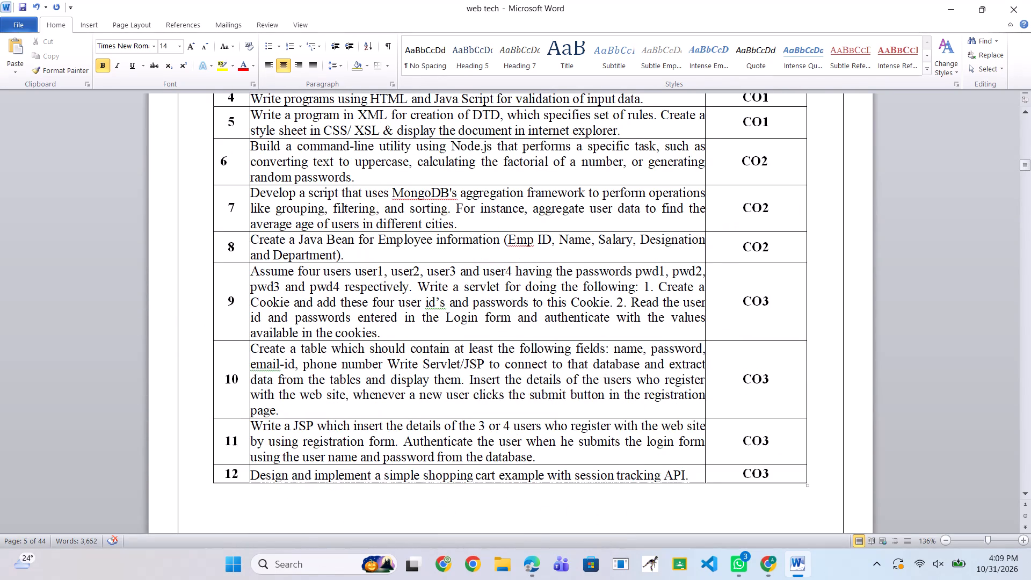
scroll(526, 247, down, 16)
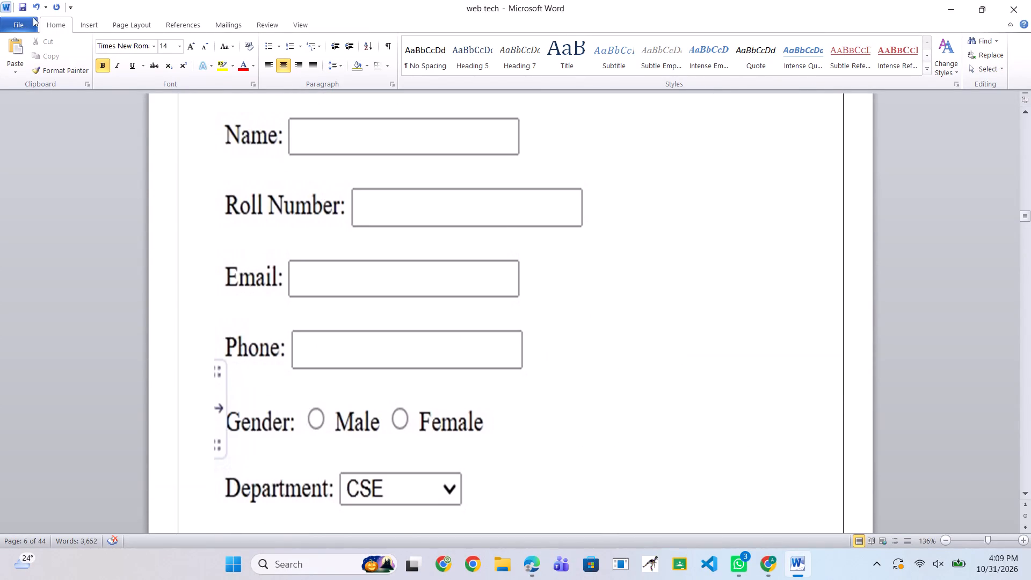
Save a copy of the web tech document in a different file format.
click(25, 20)
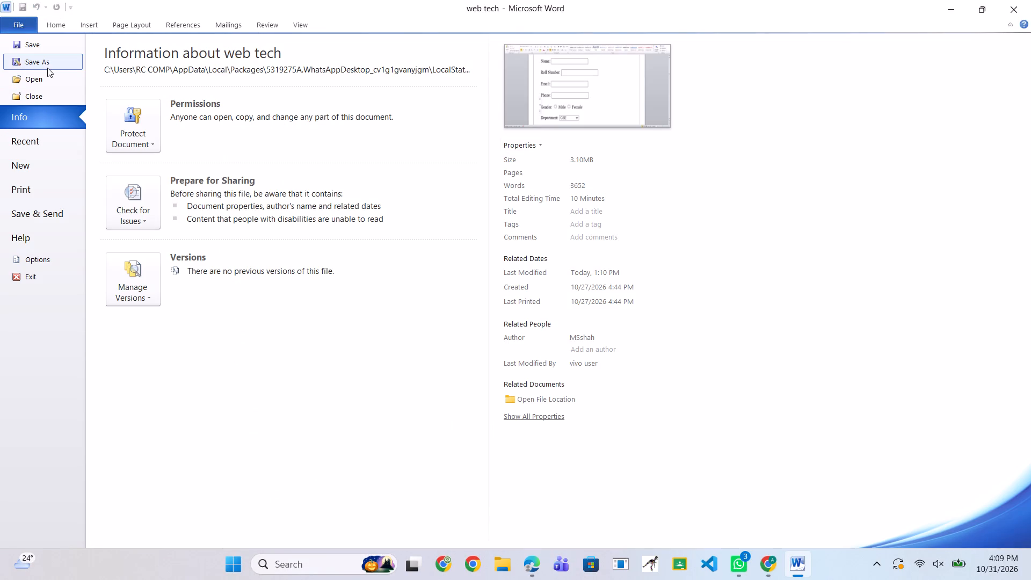
click(47, 68)
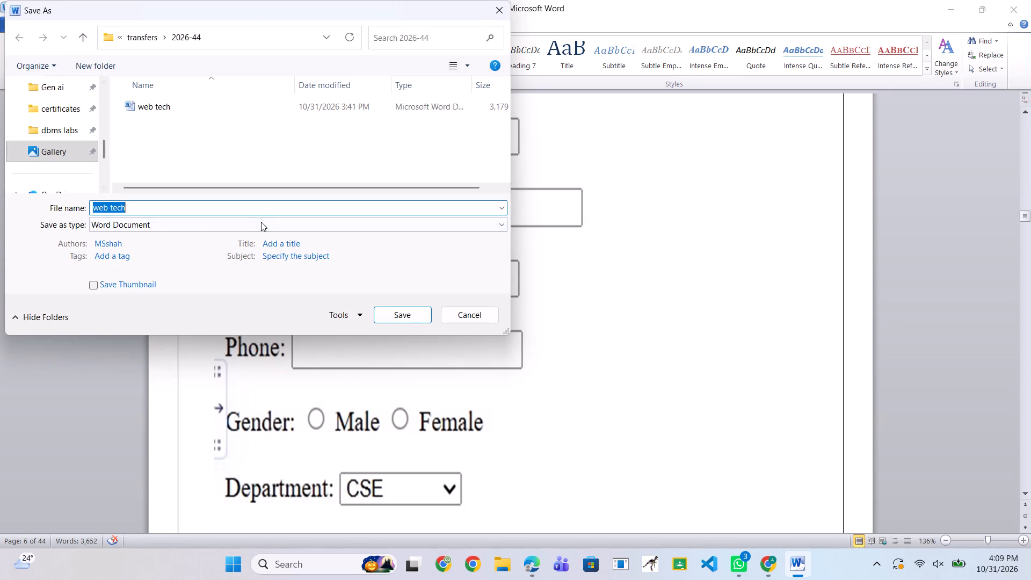
click(260, 224)
click(234, 300)
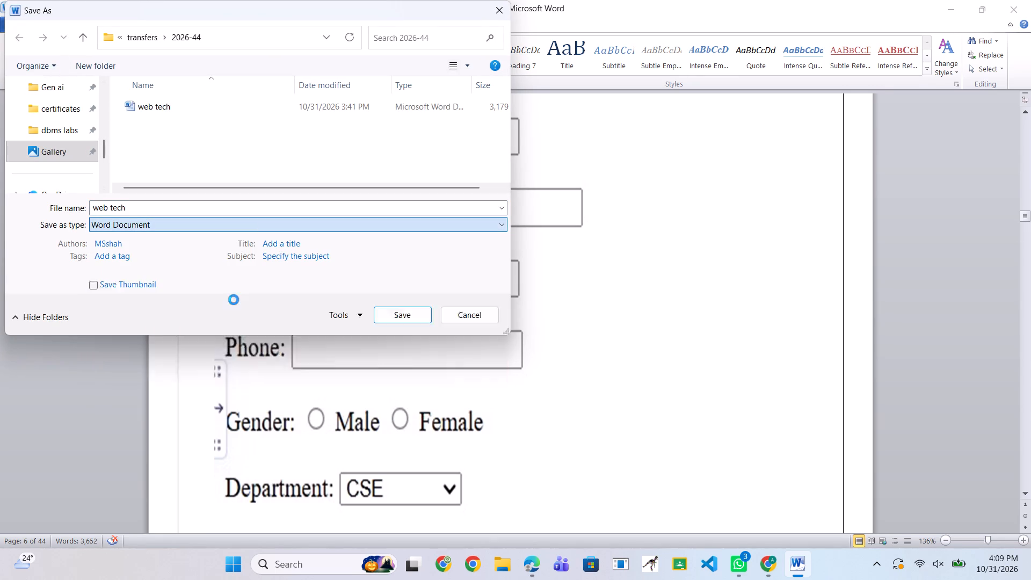
click(410, 356)
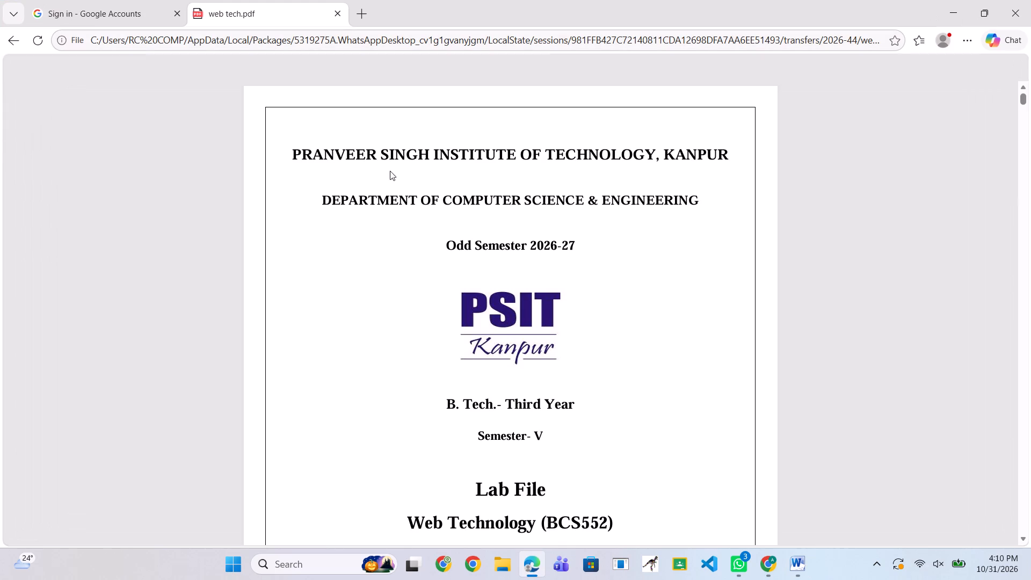
Review the web tech PDF from the cover page through the index and the first lab experiments with their outputs.
scroll(490, 368, down, 16)
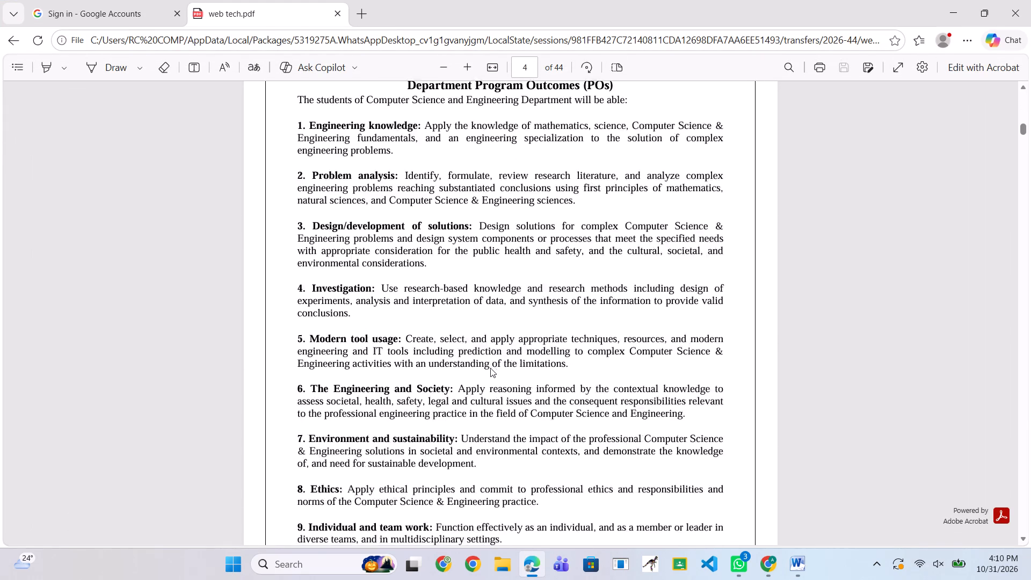
scroll(490, 368, down, 2)
scroll(490, 368, up, 2)
scroll(490, 368, down, 11)
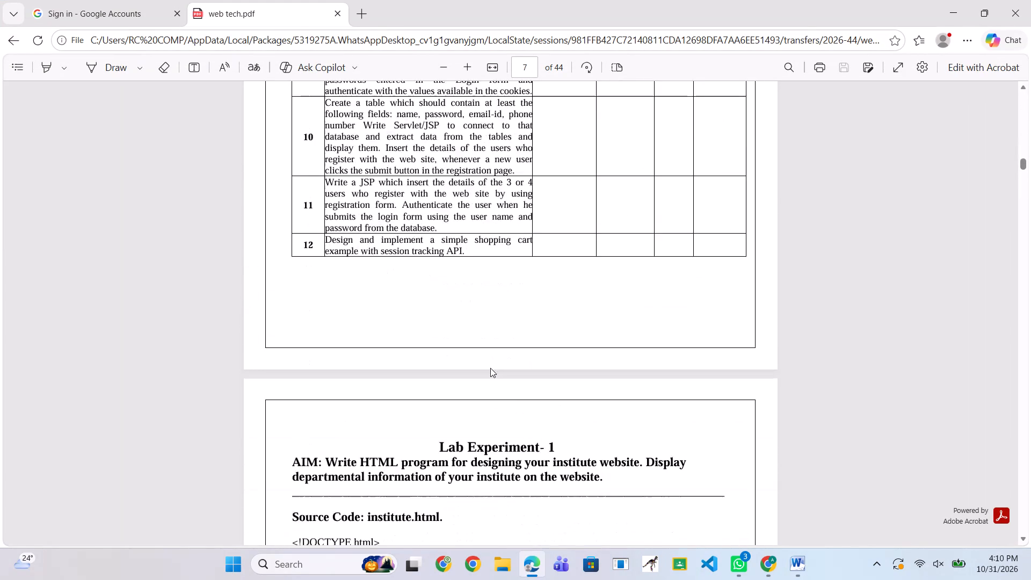
scroll(490, 368, down, 3)
scroll(490, 368, up, 1)
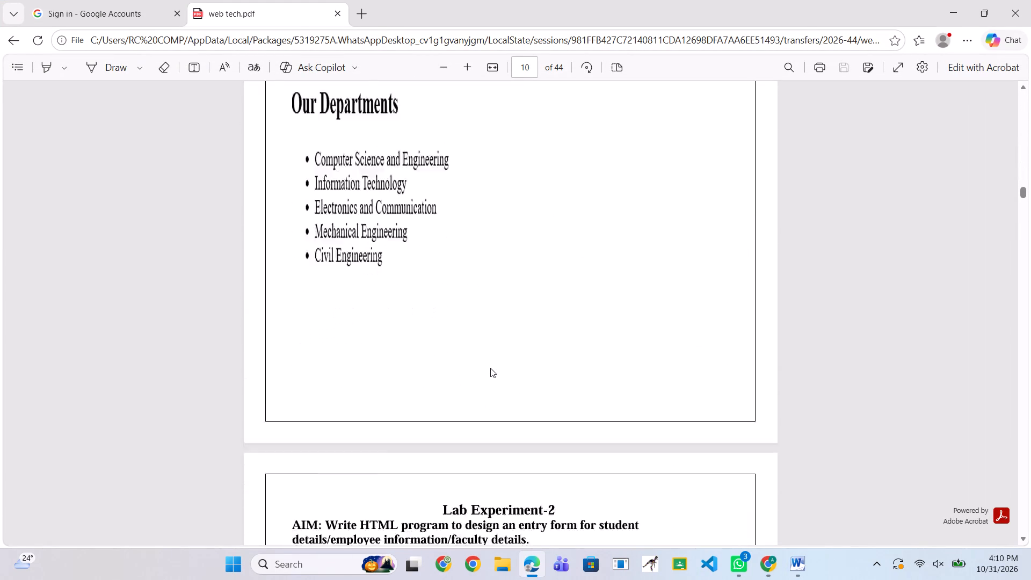
scroll(490, 368, up, 1)
scroll(490, 368, down, 6)
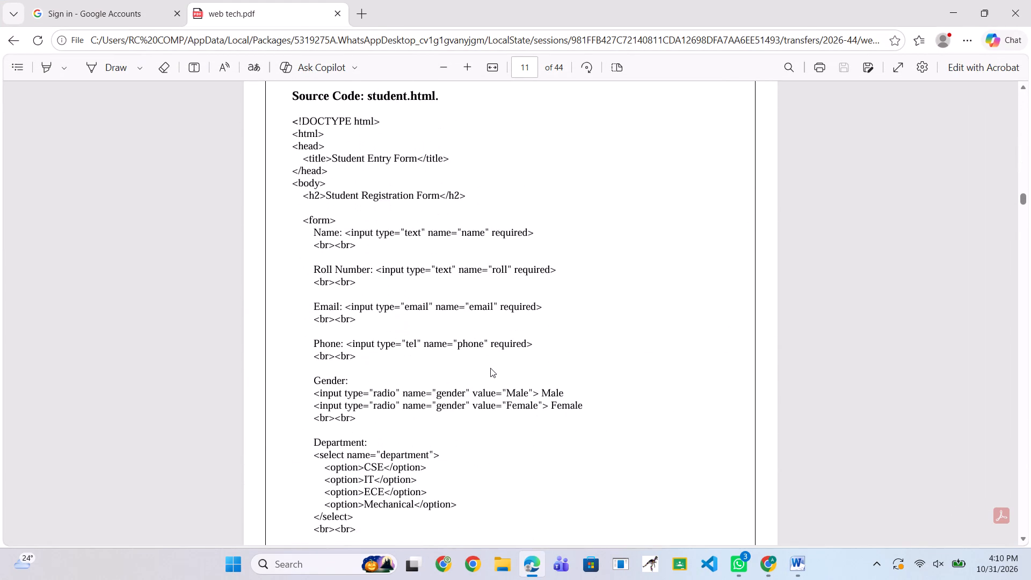
scroll(490, 368, down, 7)
scroll(490, 368, up, 1)
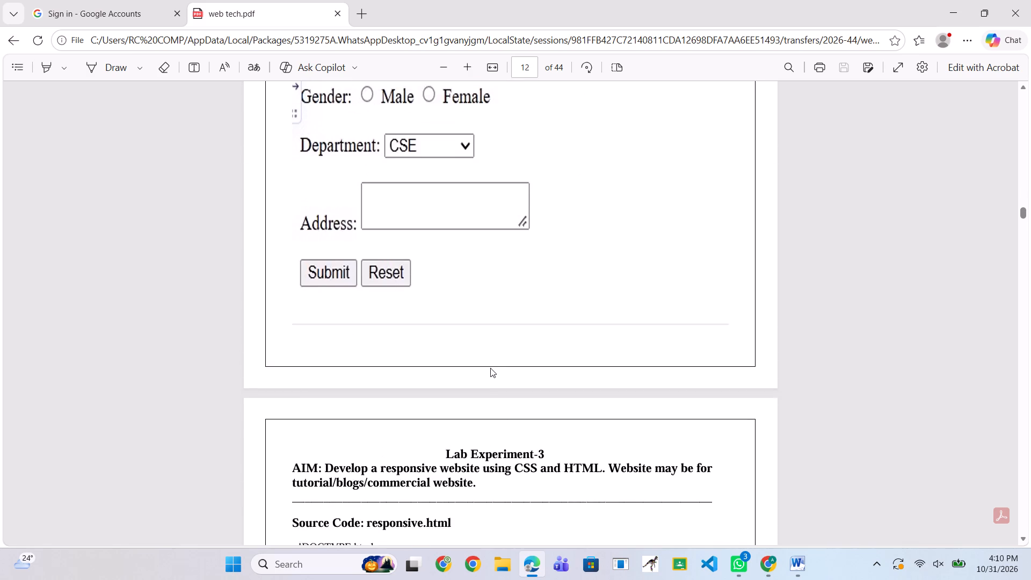
scroll(490, 368, up, 1)
scroll(490, 368, down, 11)
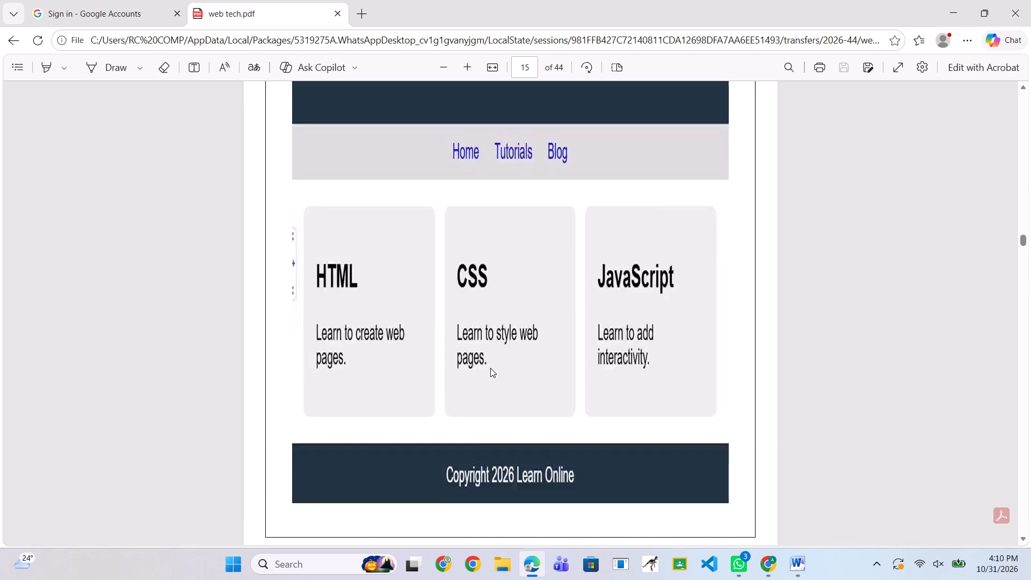
scroll(490, 368, down, 1)
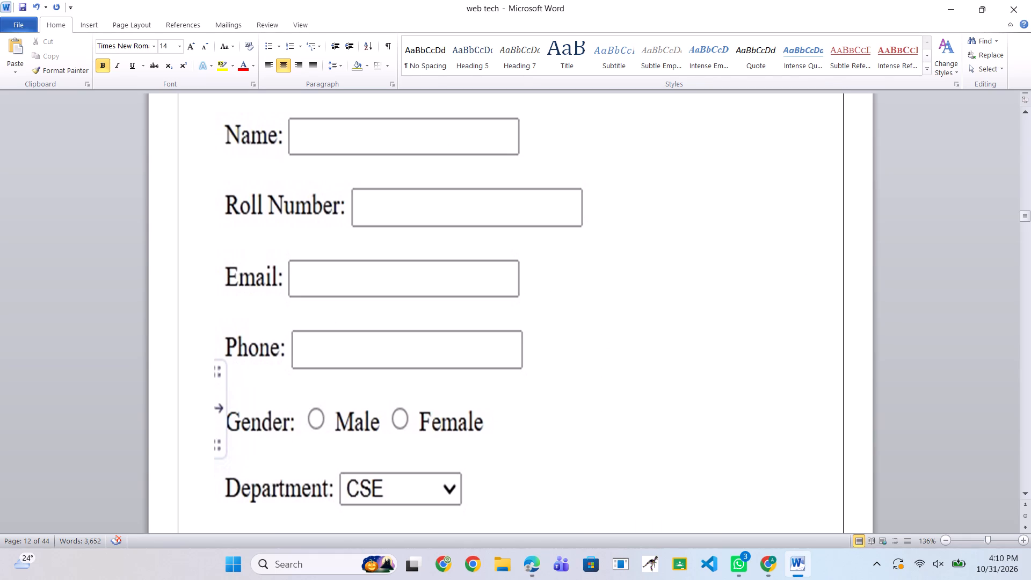
In the Word document, replace the faculty member's name after "Faculty Name :" under "Submitted To :" on the cover page.
scroll(383, 285, up, 13)
scroll(383, 285, up, 9)
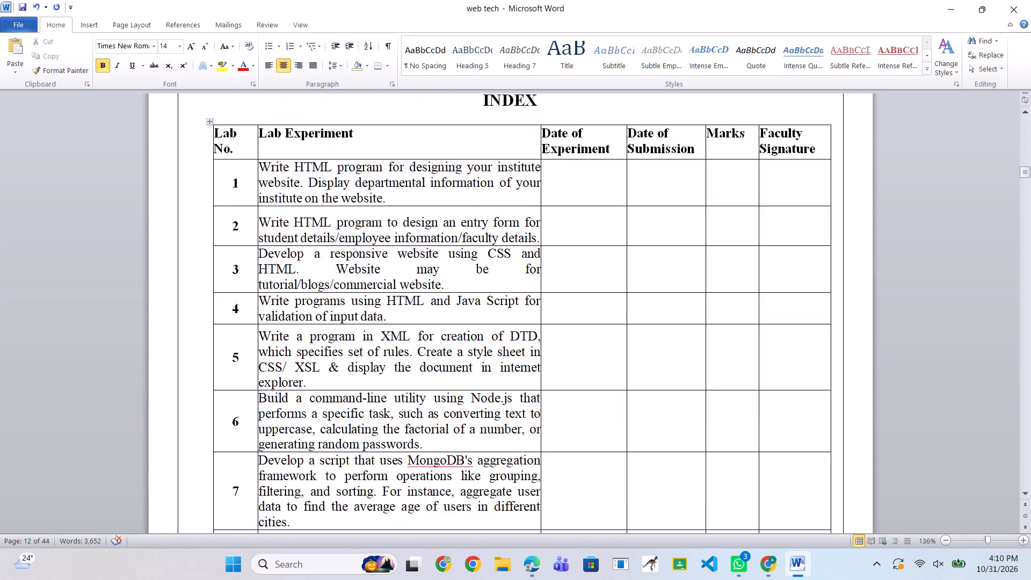
scroll(383, 285, up, 20)
scroll(383, 285, up, 7)
scroll(383, 285, down, 2)
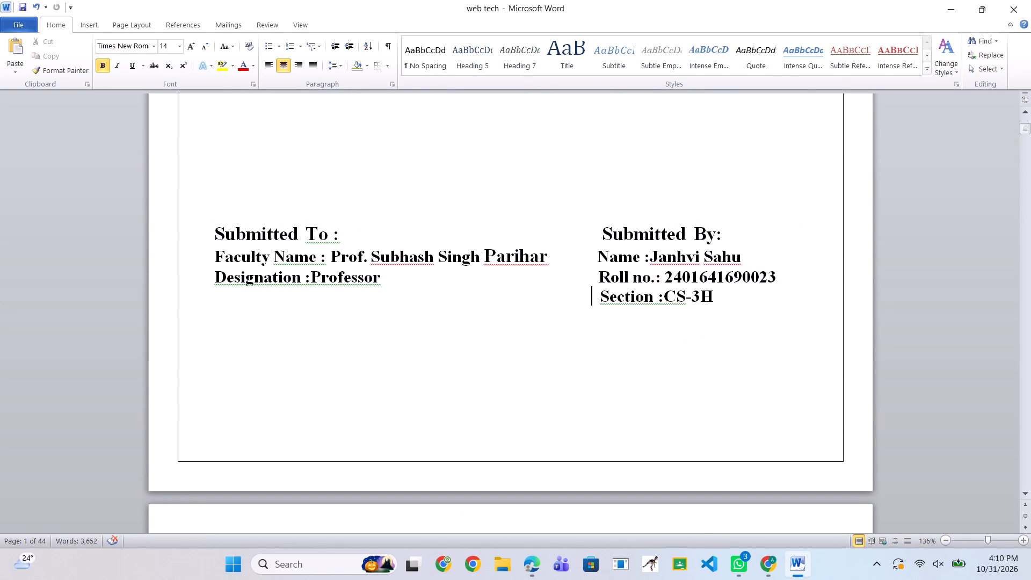
drag(331, 249, 526, 257)
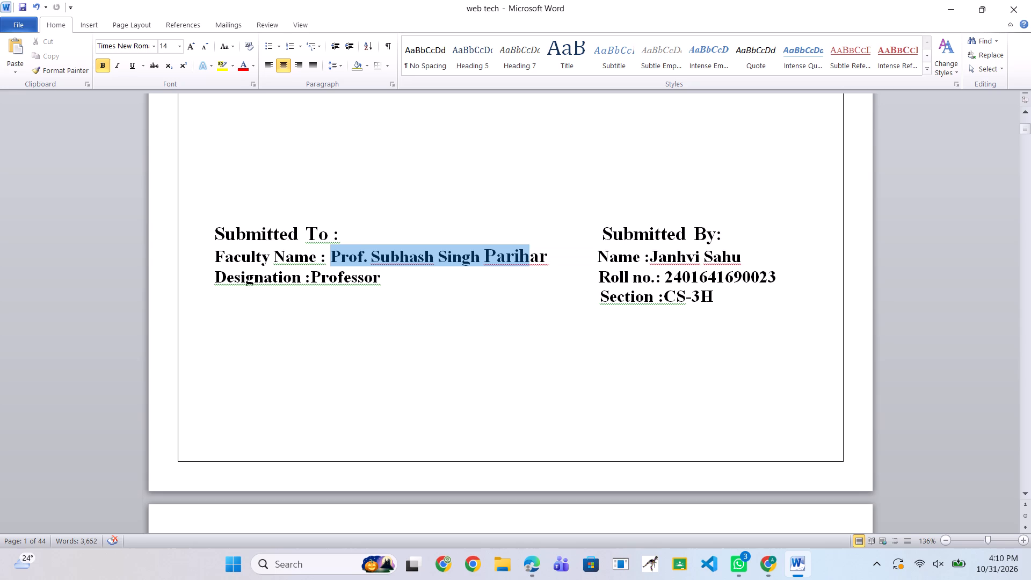
drag(526, 257, 549, 259)
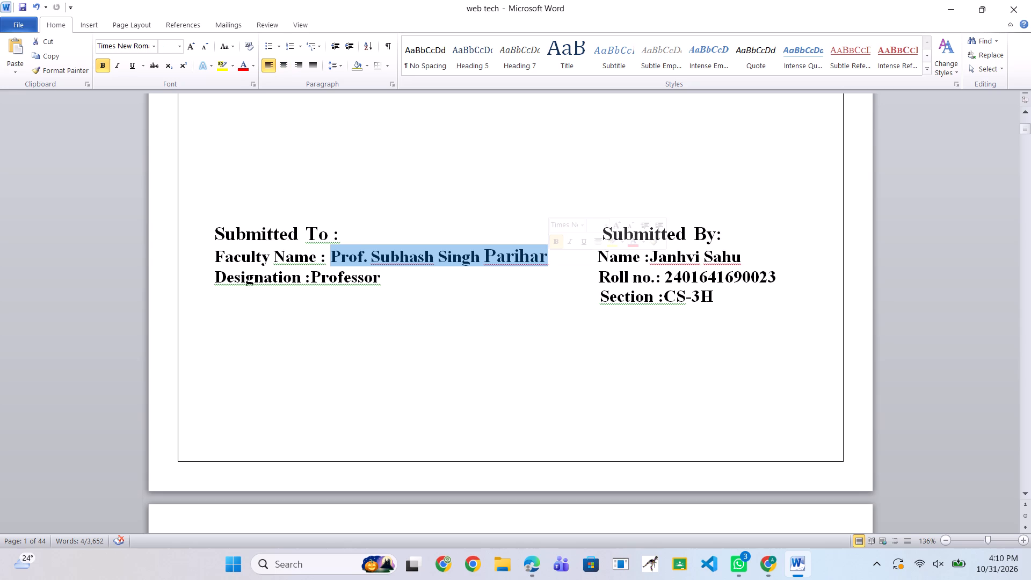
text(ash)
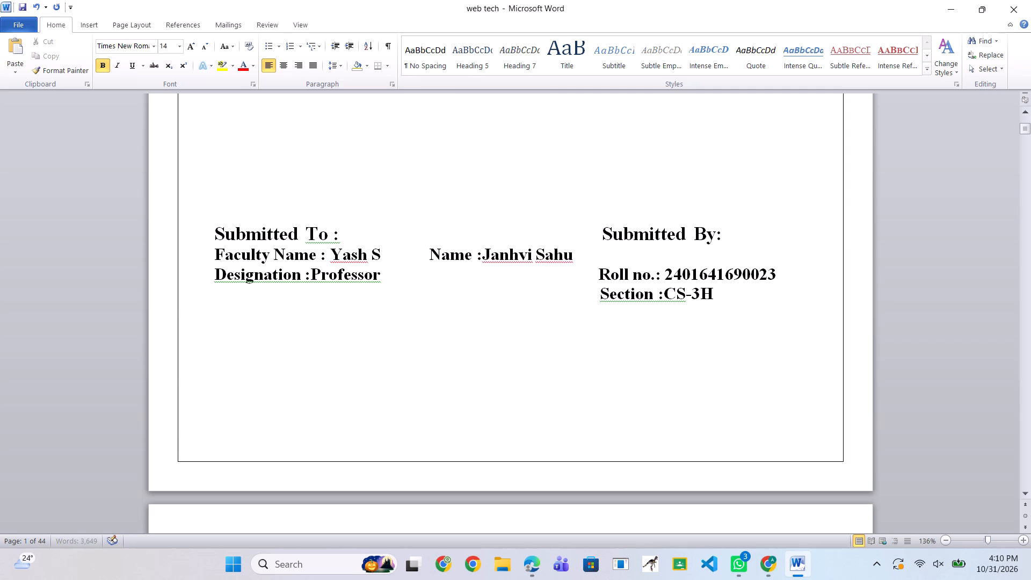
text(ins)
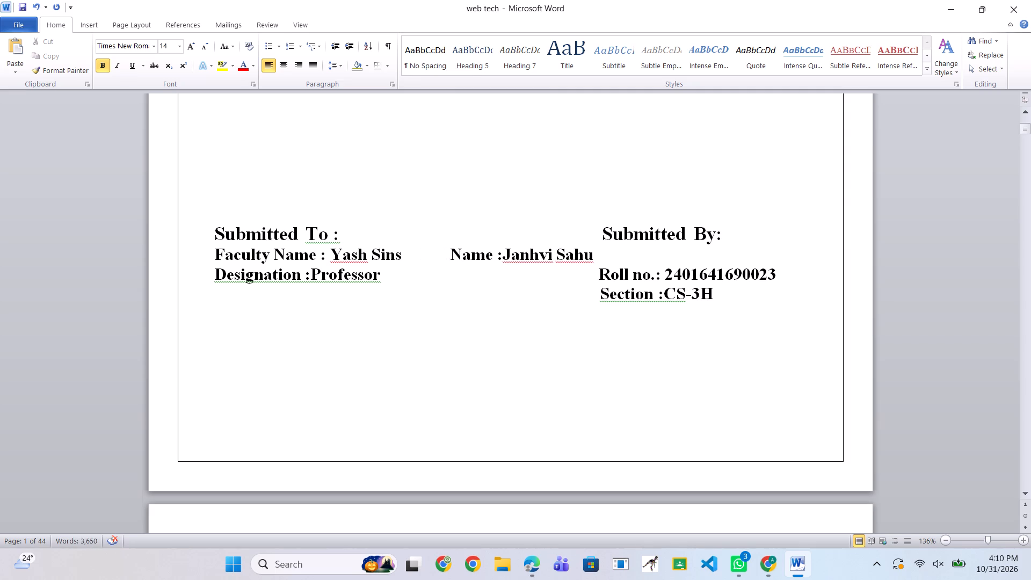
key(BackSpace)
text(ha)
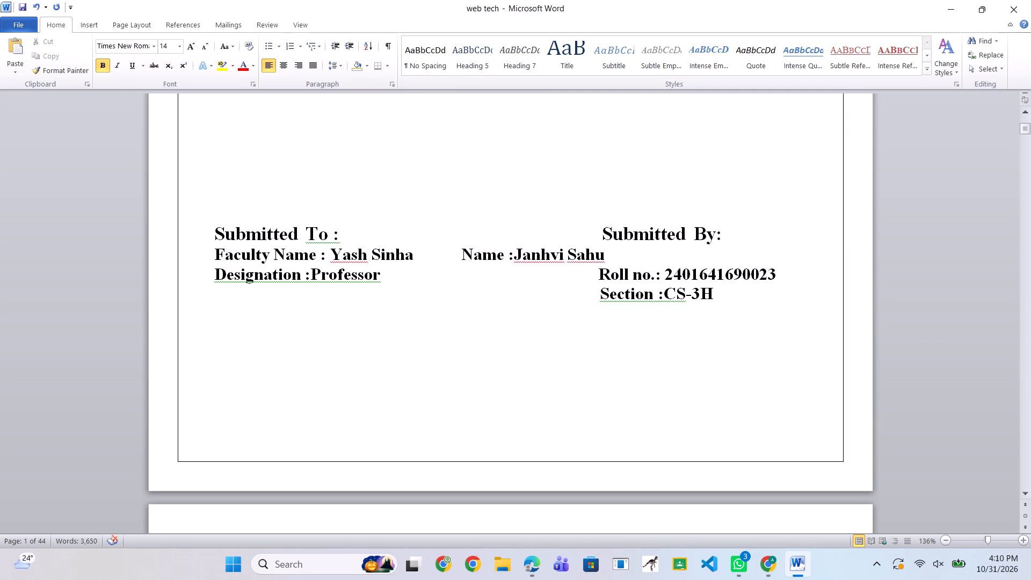
Change the faculty member's designation on the cover page to "Assistant Professor", with a space after the colon.
click(310, 273)
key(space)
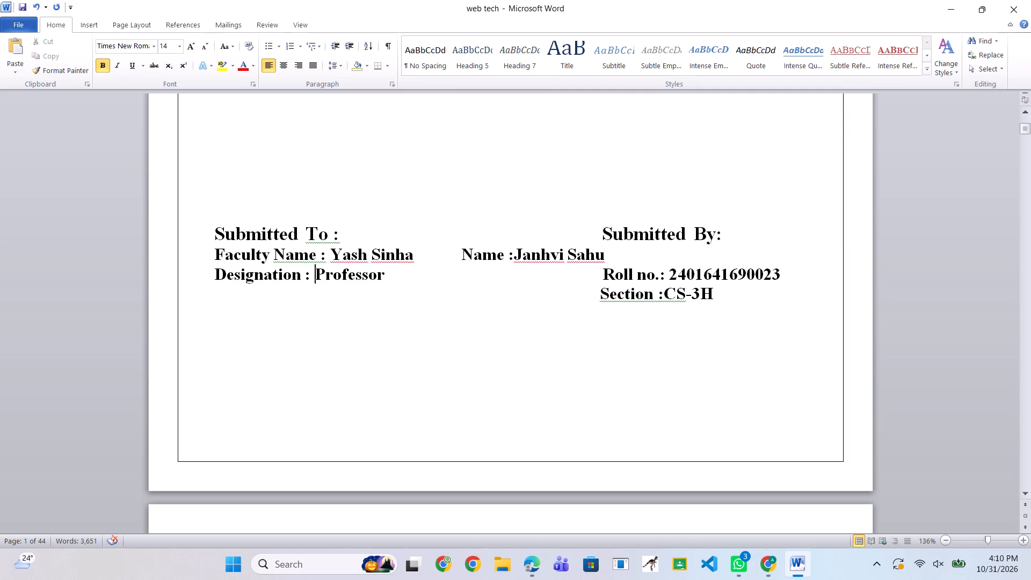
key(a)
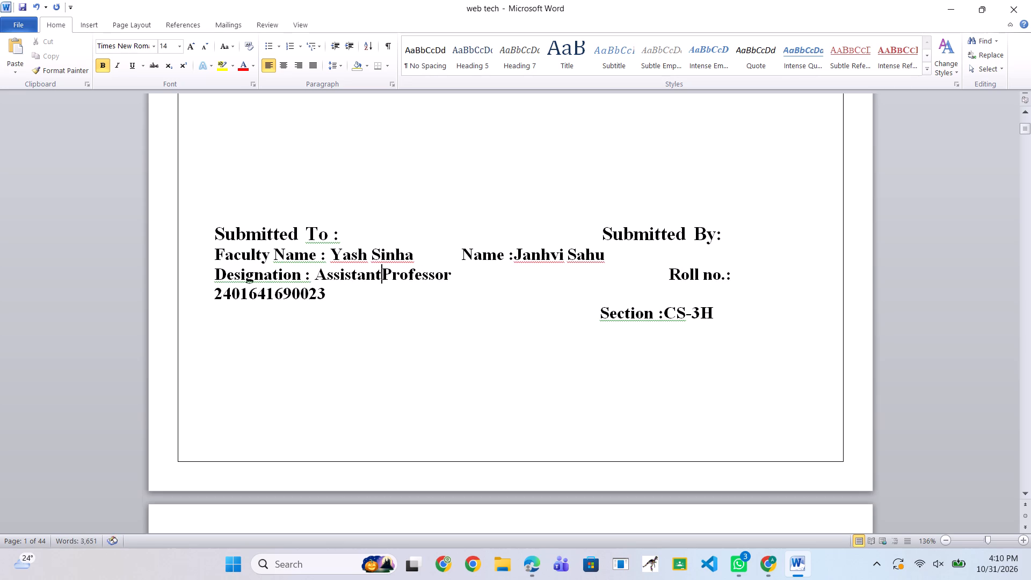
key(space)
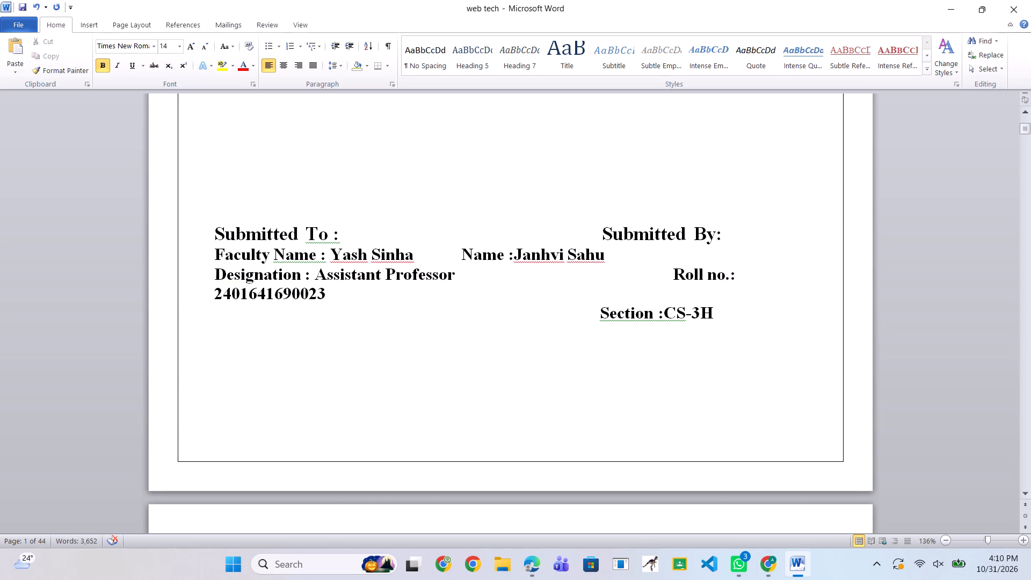
Insert spaces before the student's "Name :" entry to line it up beneath "Submitted By:".
click(459, 253)
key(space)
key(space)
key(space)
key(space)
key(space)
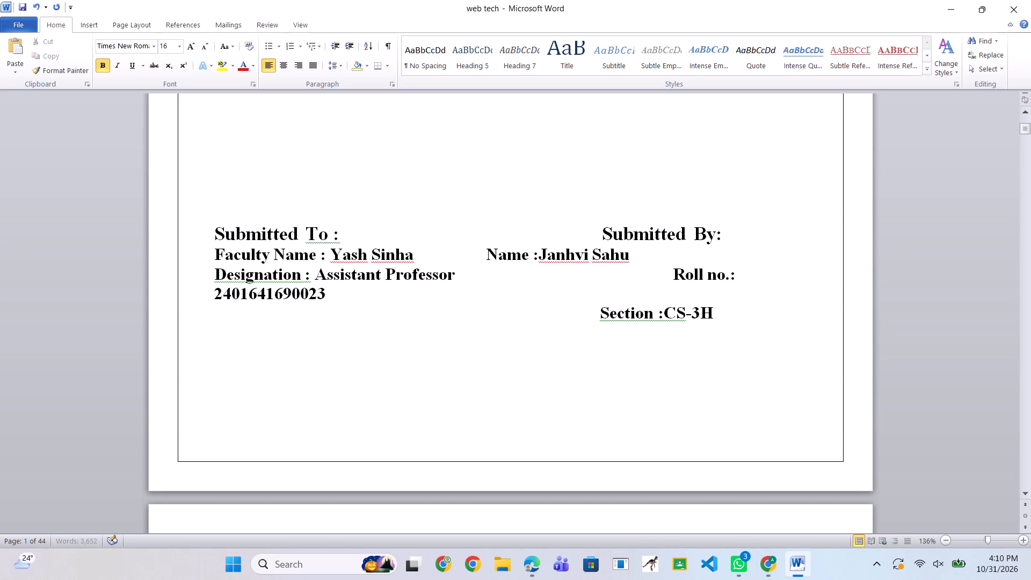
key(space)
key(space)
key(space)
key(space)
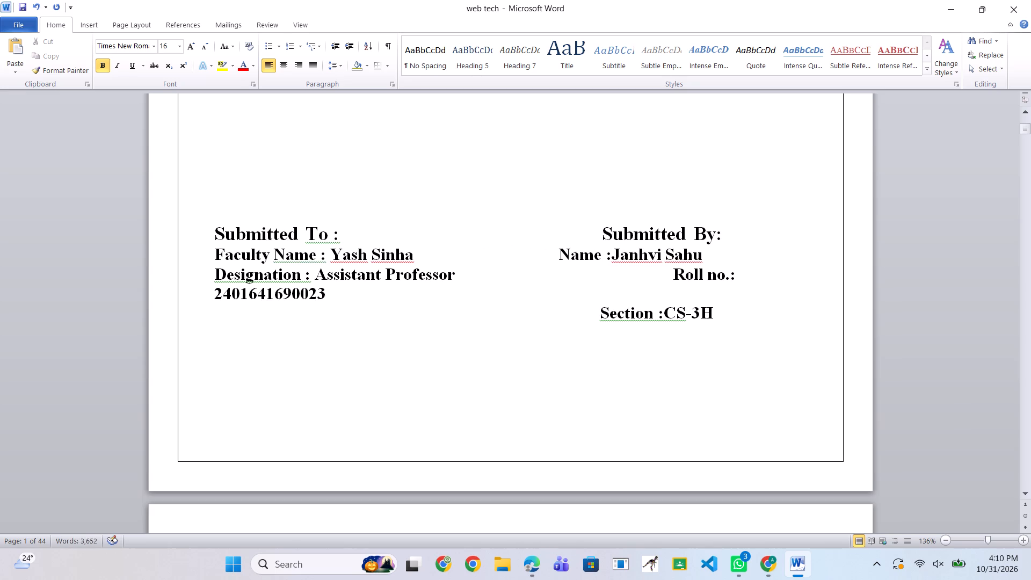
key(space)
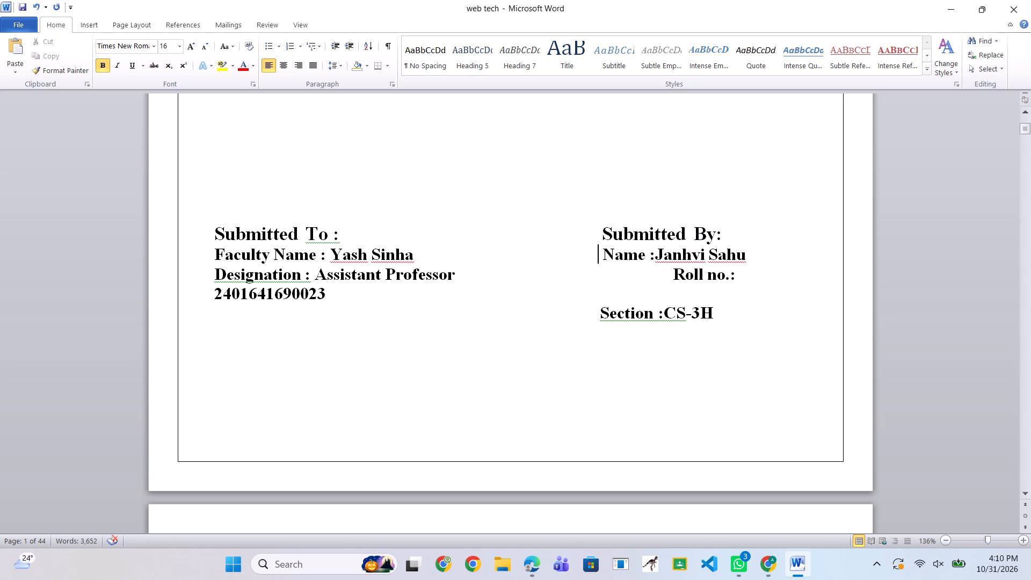
Delete the excess spaces before "Roll no.:" so the entry fits on one line beneath the student's "Name :" entry.
click(671, 278)
key(BackSpace)
key(BackSpace)
key(BackSpace)
key(BackSpace)
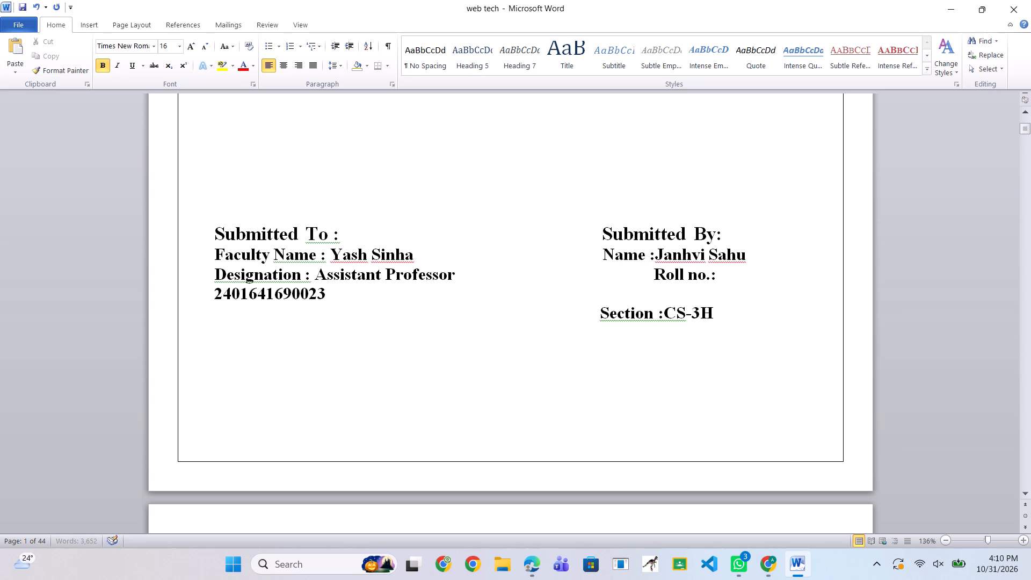
key(BackSpace)
key(BackSpace)
key(BackSpace)
key(BackSpace)
key(BackSpace)
key(BackSpace)
key(BackSpace)
key(BackSpace)
key(BackSpace)
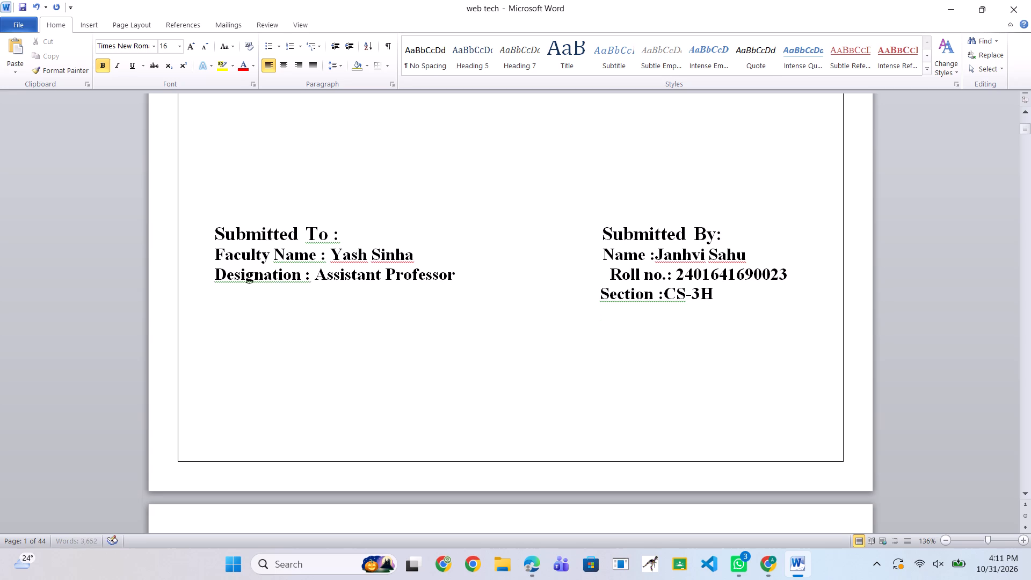
key(BackSpace)
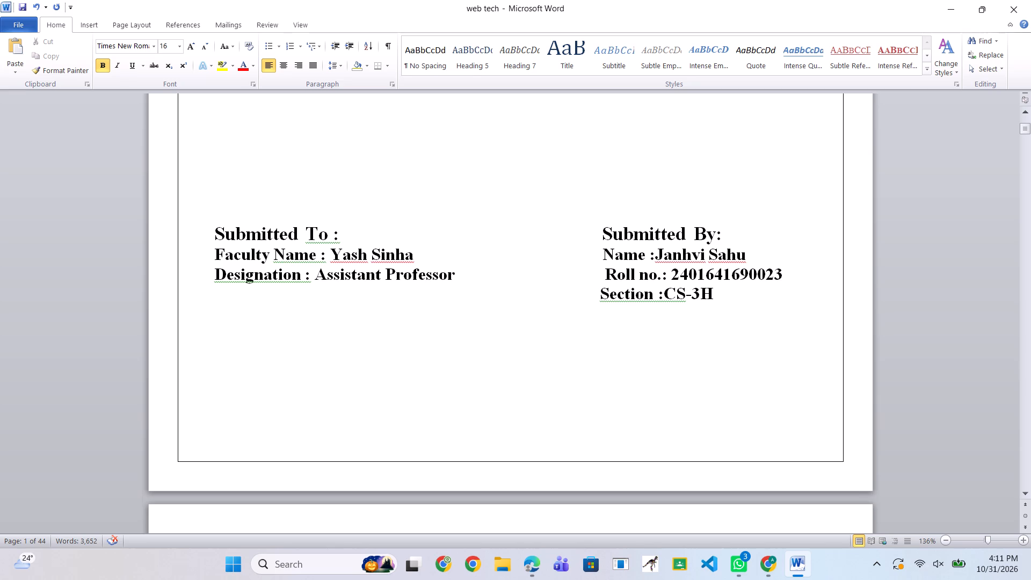
Replace the student's name under "Submitted By:" with the new student's first name and surname.
drag(657, 254, 748, 251)
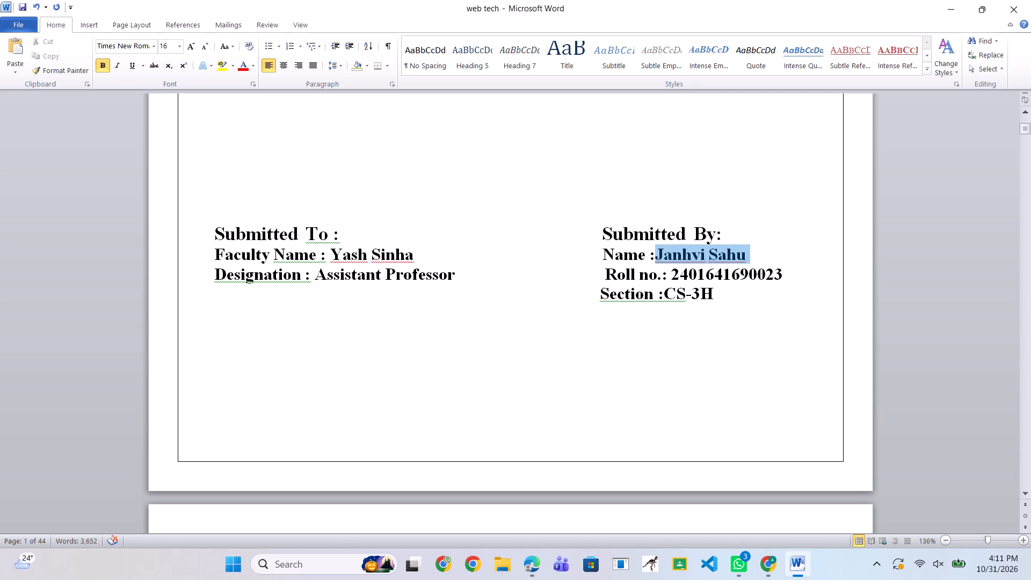
drag(748, 251, 747, 251)
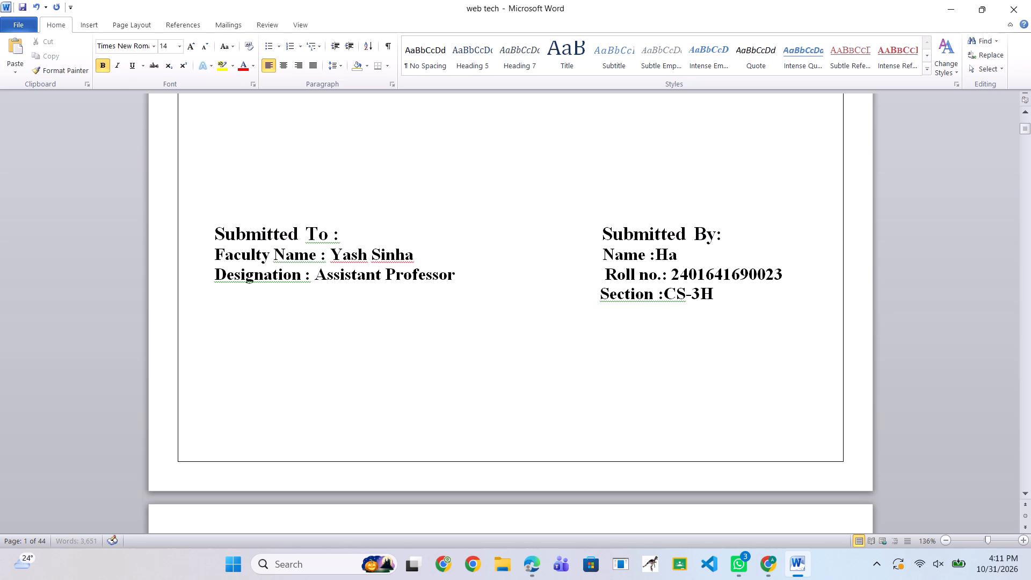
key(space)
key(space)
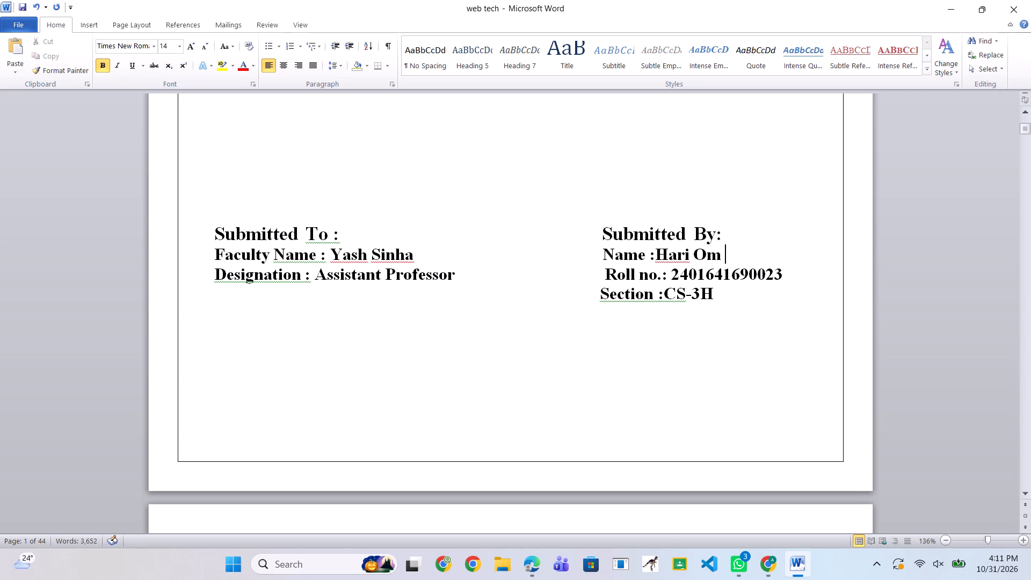
click(696, 253)
key(Right)
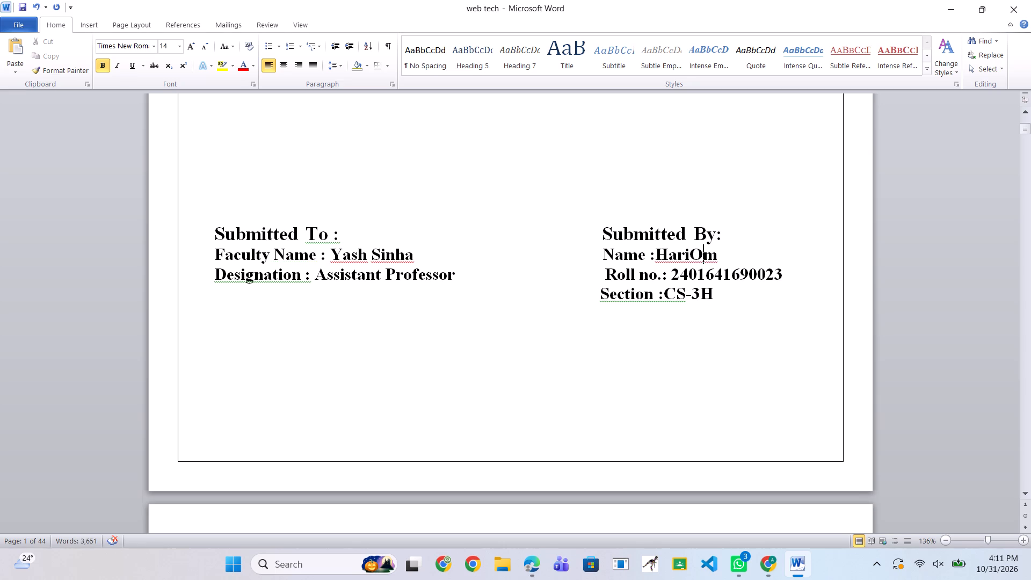
key(BackSpace)
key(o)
key(Right)
key(Right)
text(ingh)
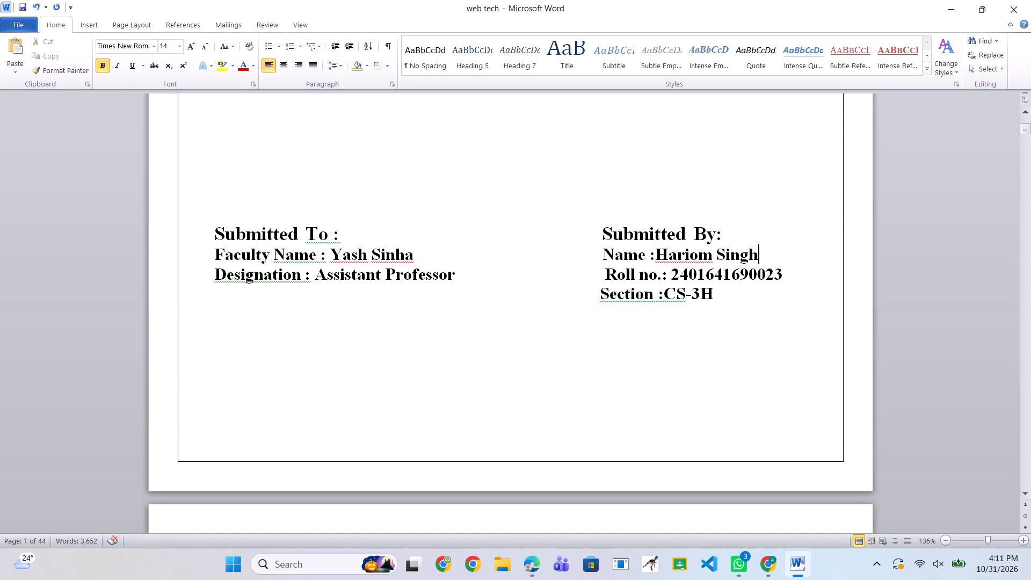
Replace the last seven digits of the roll number with the new student's digits.
drag(724, 275, 780, 277)
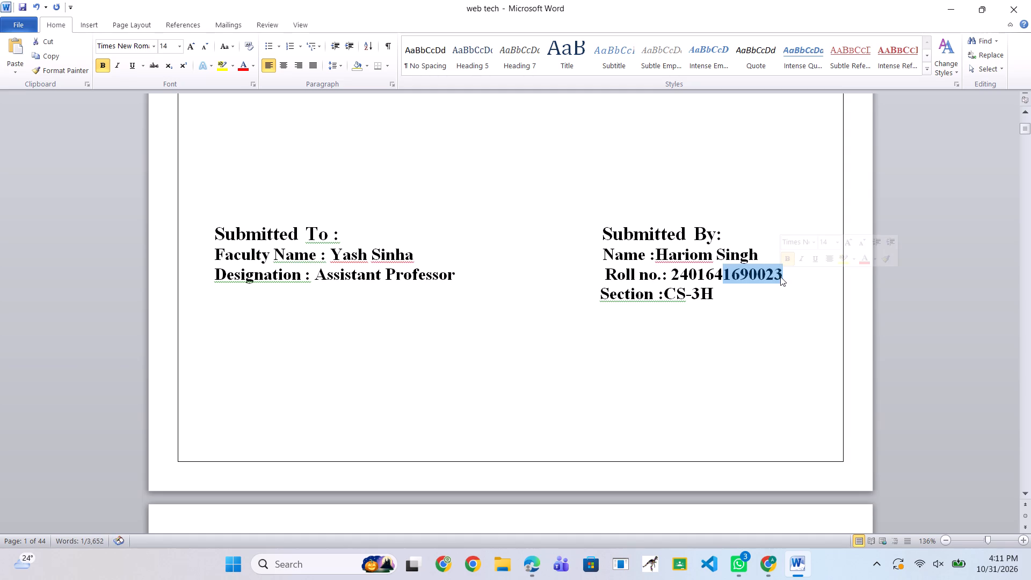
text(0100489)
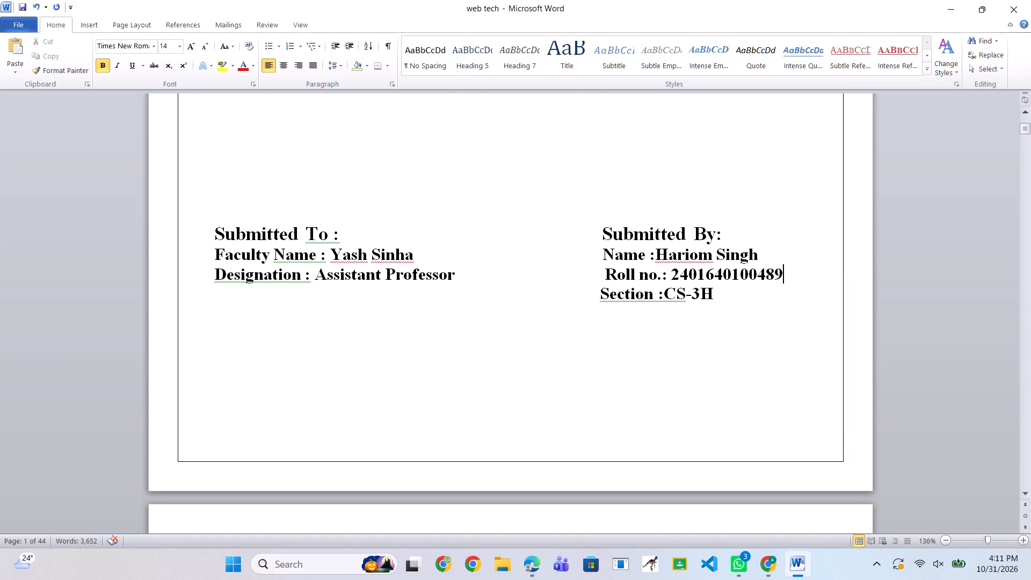
Change the student's section to CS-3M.
click(718, 291)
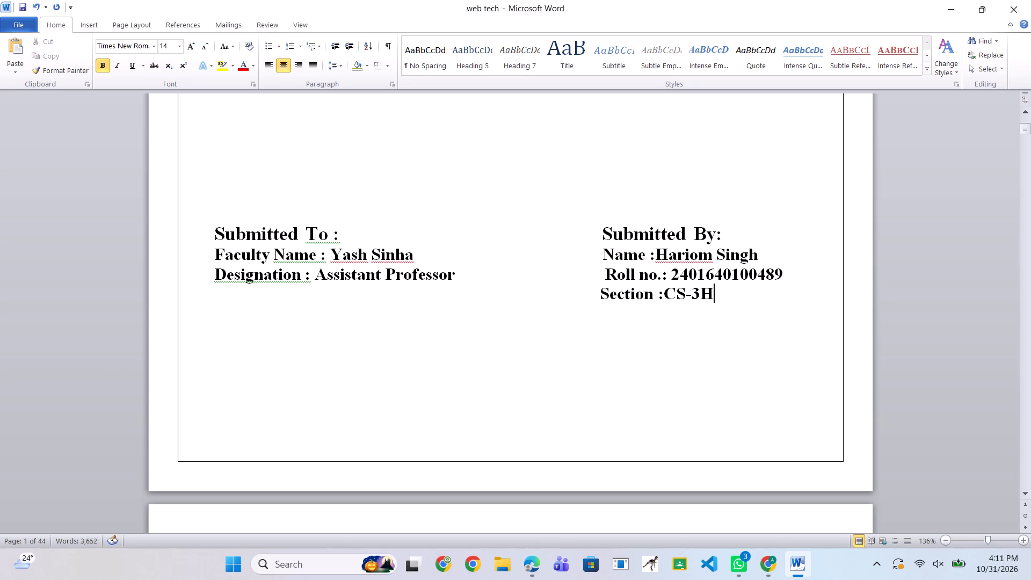
key(BackSpace)
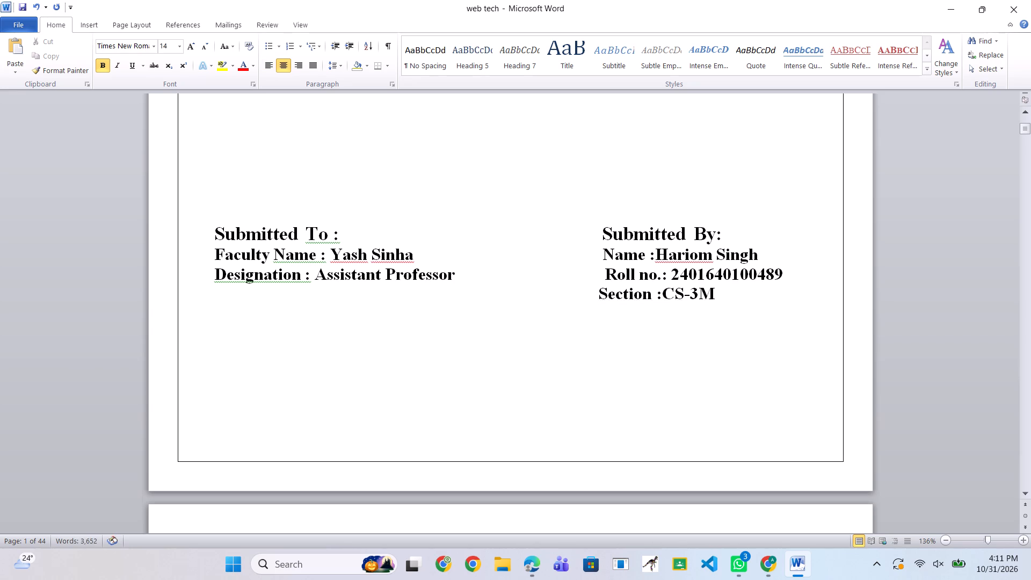
Delete one space before the "Roll no.:" entry and one before the student's "Name :" entry to tighten their alignment.
click(605, 276)
key(BackSpace)
click(604, 252)
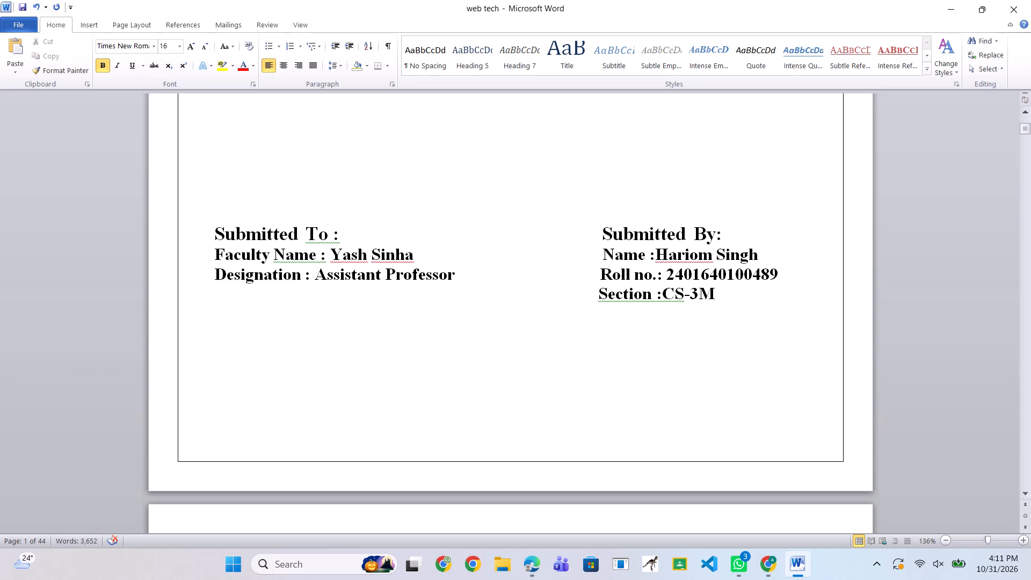
key(BackSpace)
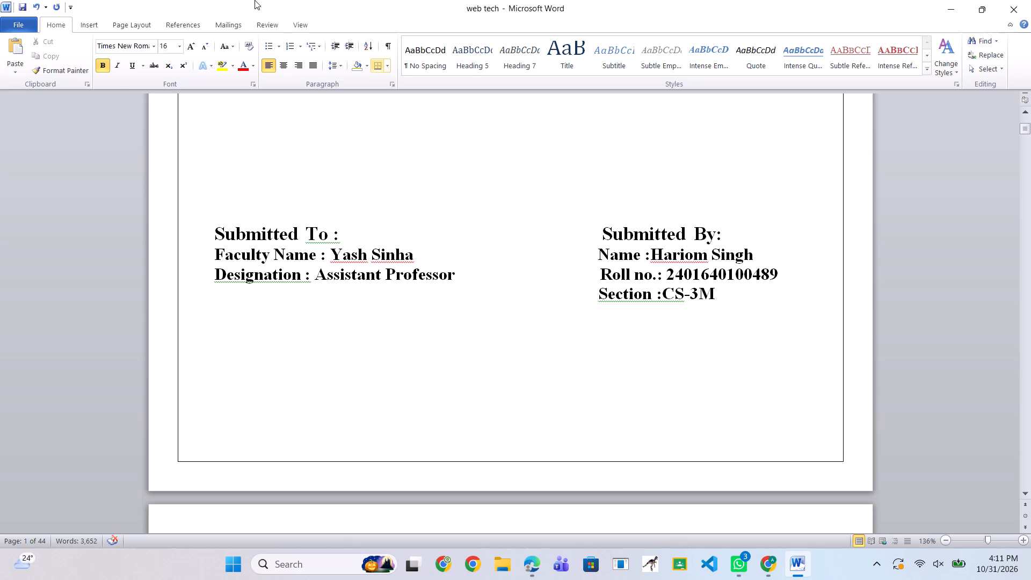
Left-align the entire submission details block, from the blank line above "Submitted To :" to the line below the Section entry.
click(265, 63)
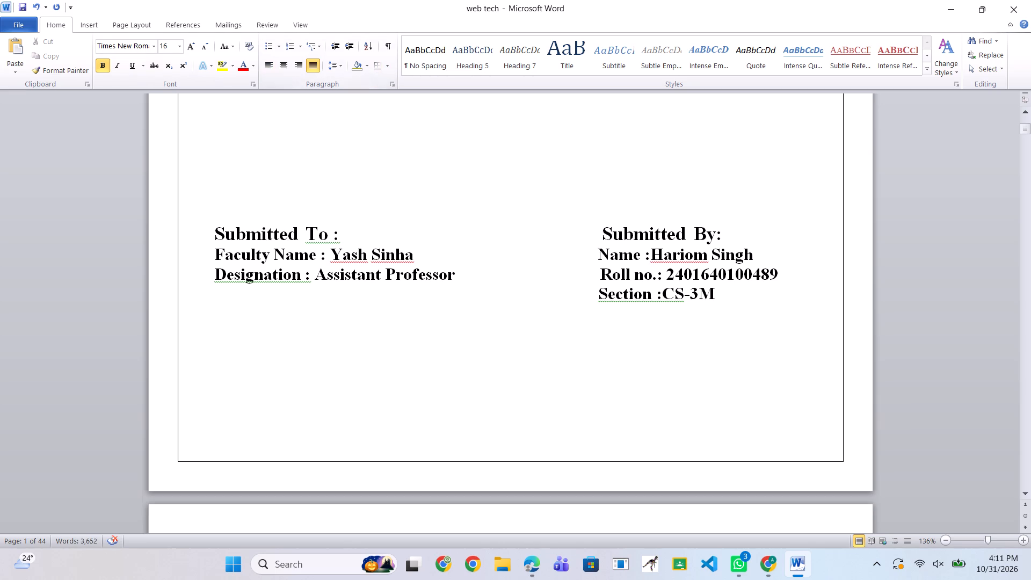
drag(684, 338, 532, 197)
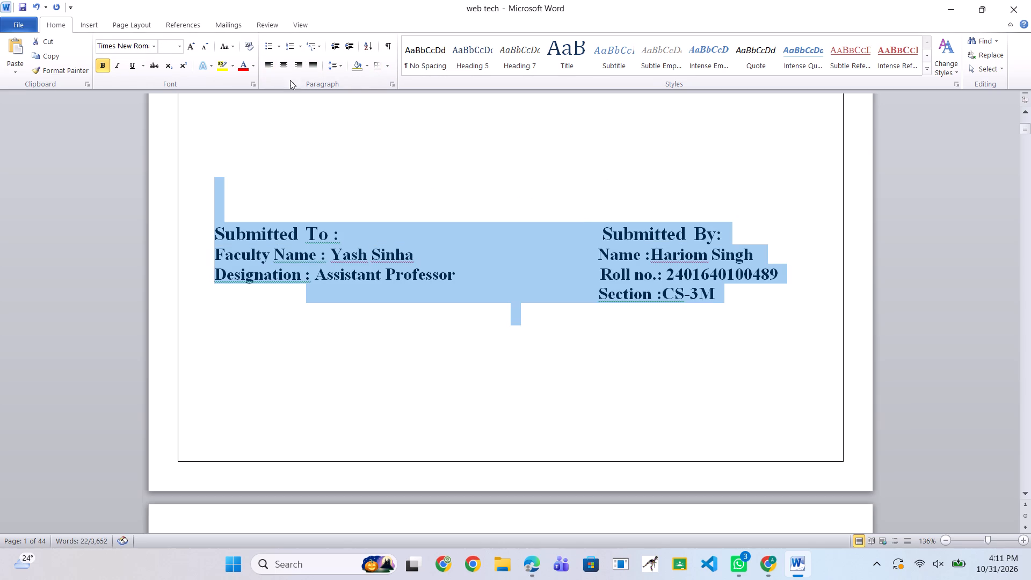
click(272, 63)
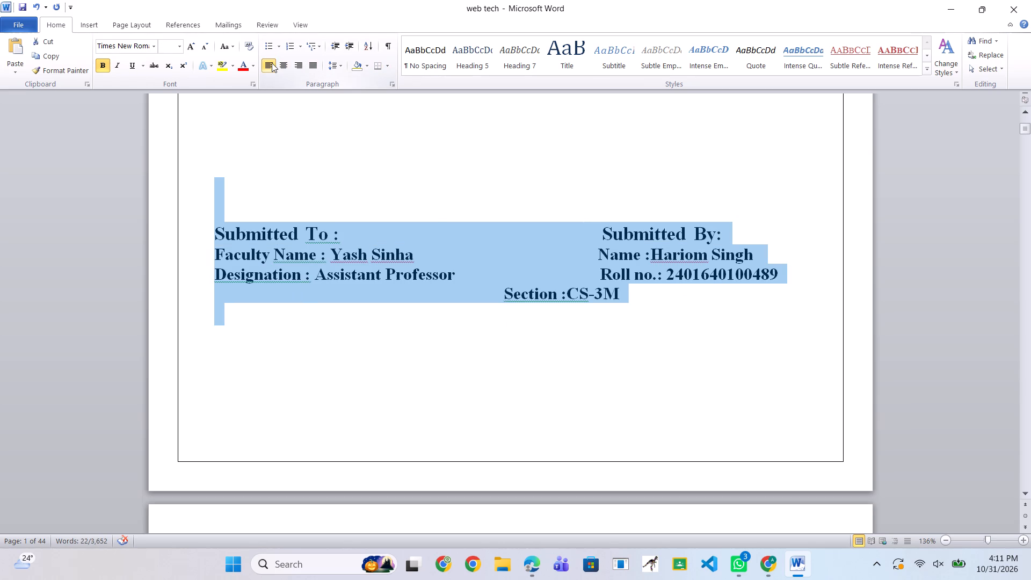
Insert spaces before "Section :CS-3M" to line it up beneath the "Roll no.:" entry.
click(505, 295)
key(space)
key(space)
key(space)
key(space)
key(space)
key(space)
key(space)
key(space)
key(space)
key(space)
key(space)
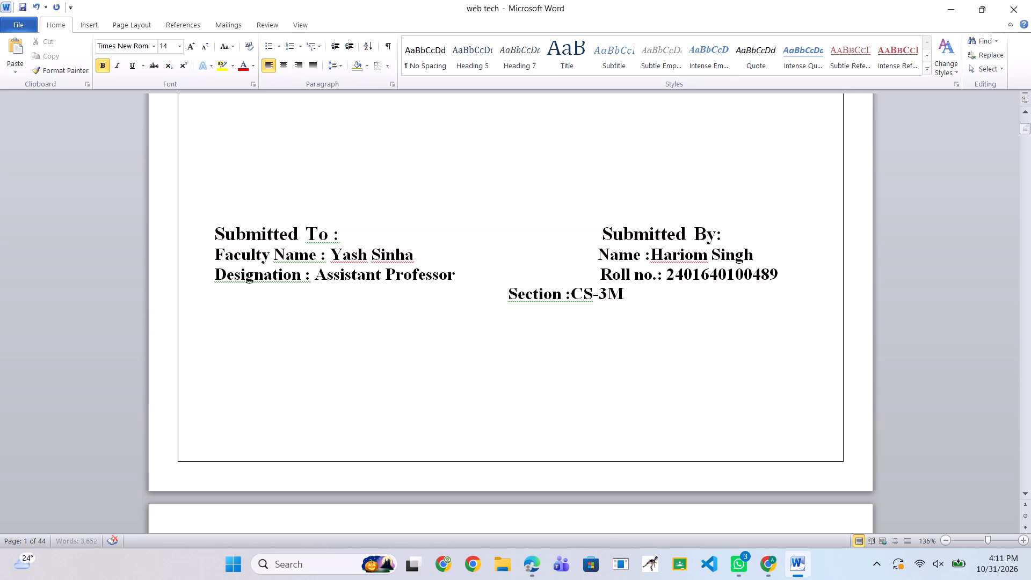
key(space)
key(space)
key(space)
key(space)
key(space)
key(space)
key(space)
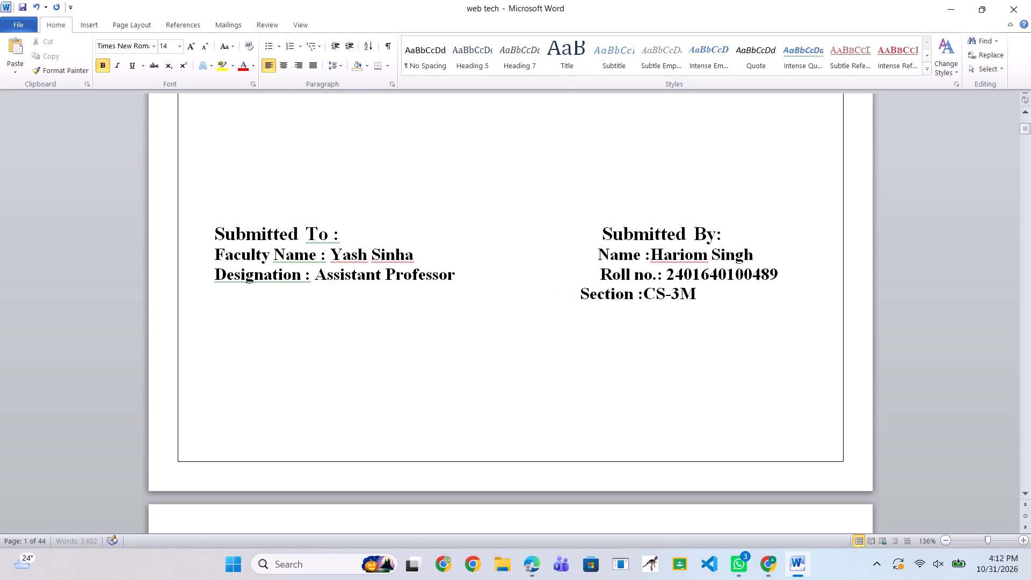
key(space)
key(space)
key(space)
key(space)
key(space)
key(BackSpace)
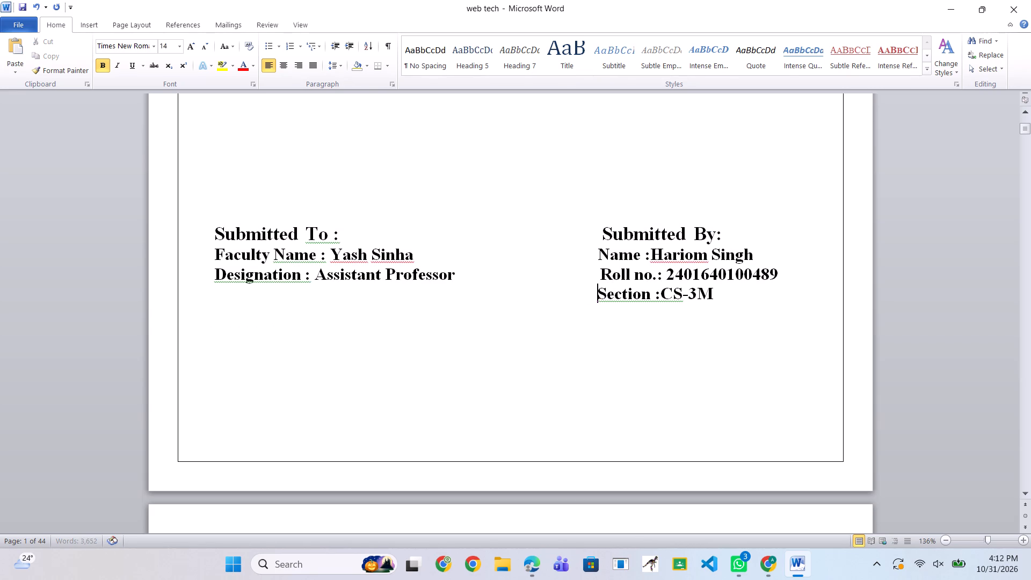
Delete one space before each of the "Roll no.:", student "Name :" and "Submitted By:" entries to line up the student block.
click(602, 270)
key(BackSpace)
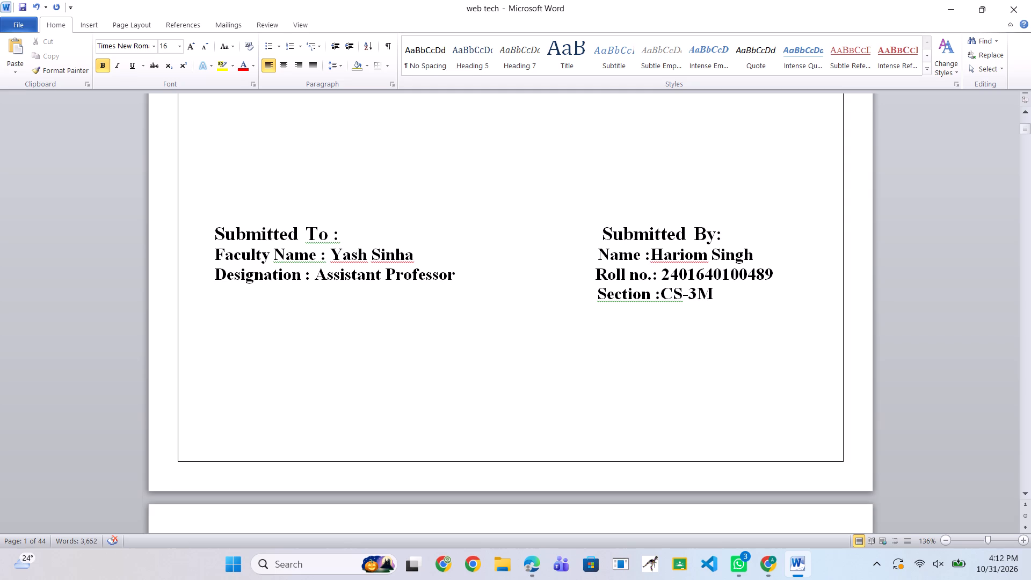
click(600, 249)
key(BackSpace)
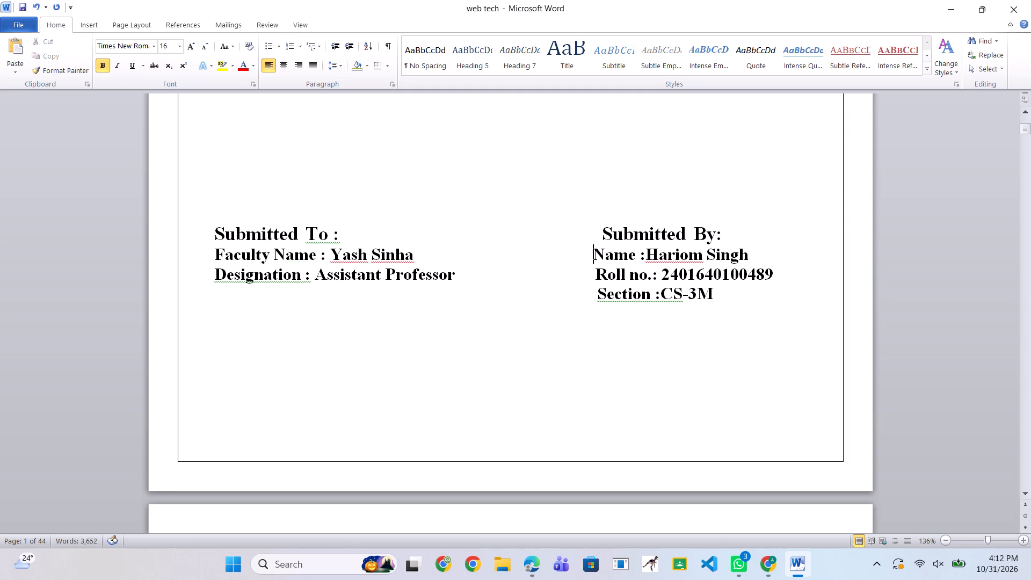
click(604, 229)
key(BackSpace)
Look through the rest of the lab file, checking the pages after the cover from the table of contents to the experiment outputs.
scroll(604, 228, down, 1)
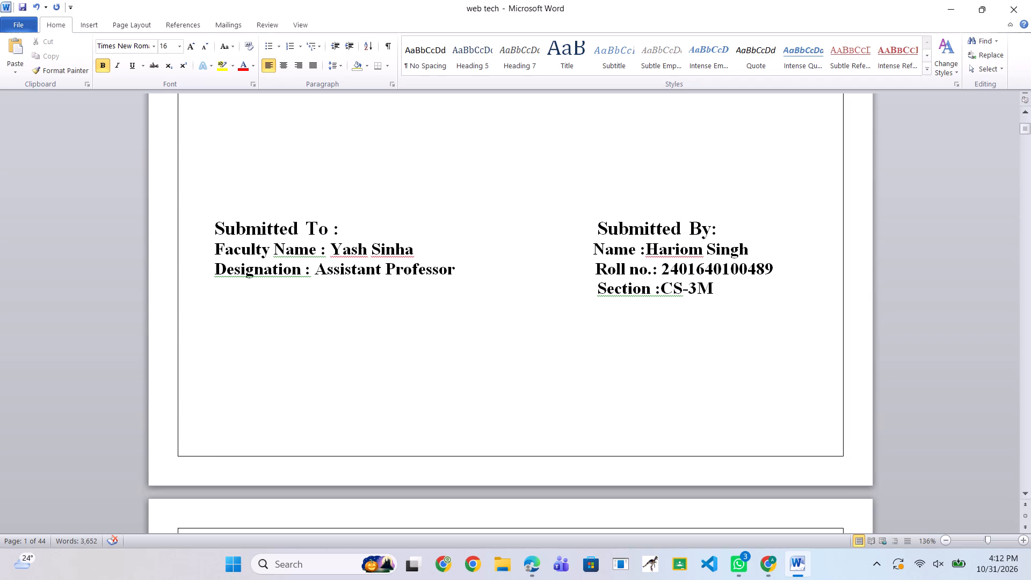
scroll(604, 228, down, 1)
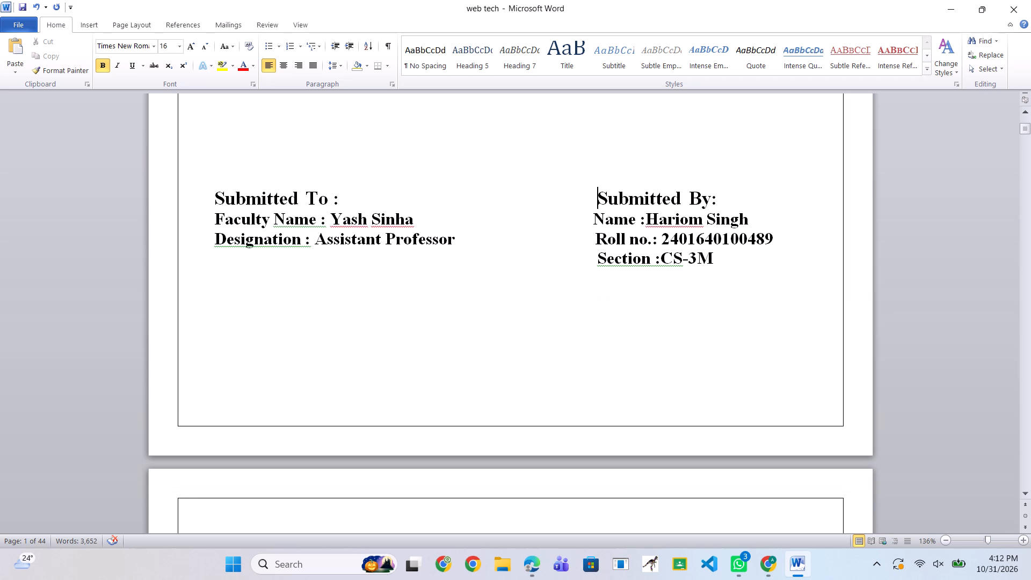
scroll(604, 228, down, 4)
scroll(604, 228, up, 1)
scroll(604, 228, down, 5)
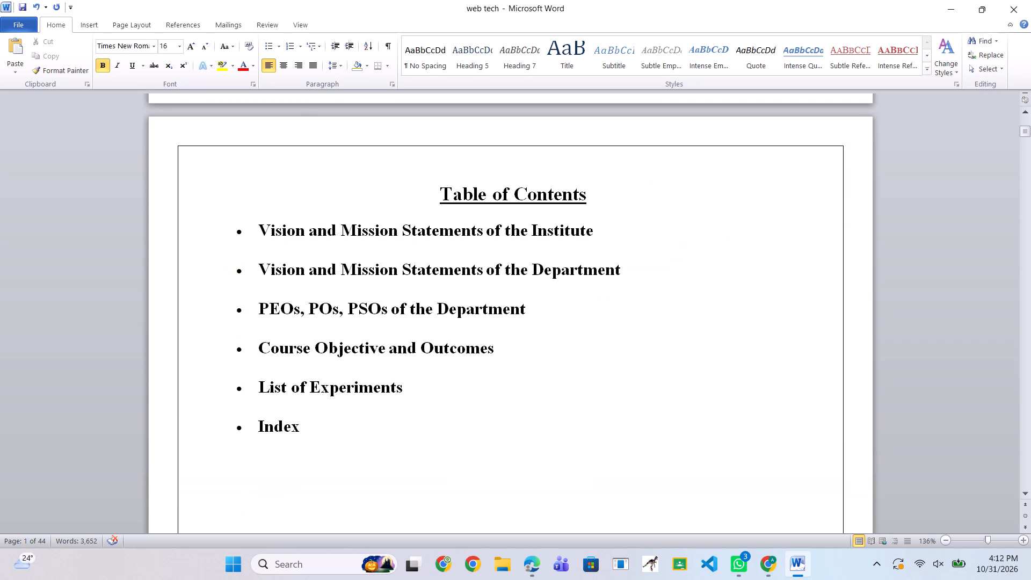
scroll(604, 228, down, 17)
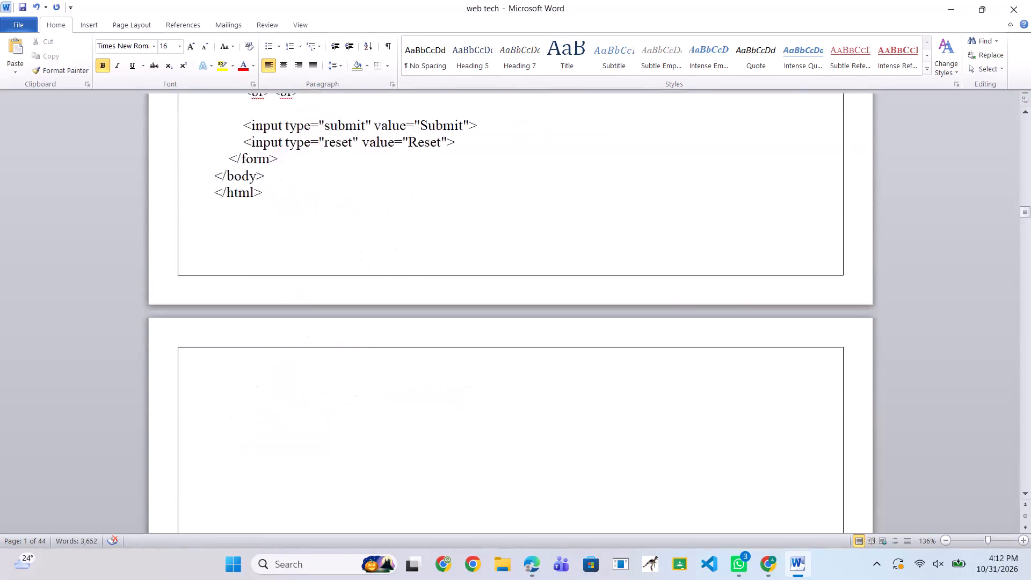
scroll(604, 228, down, 20)
scroll(604, 228, down, 19)
scroll(604, 228, up, 5)
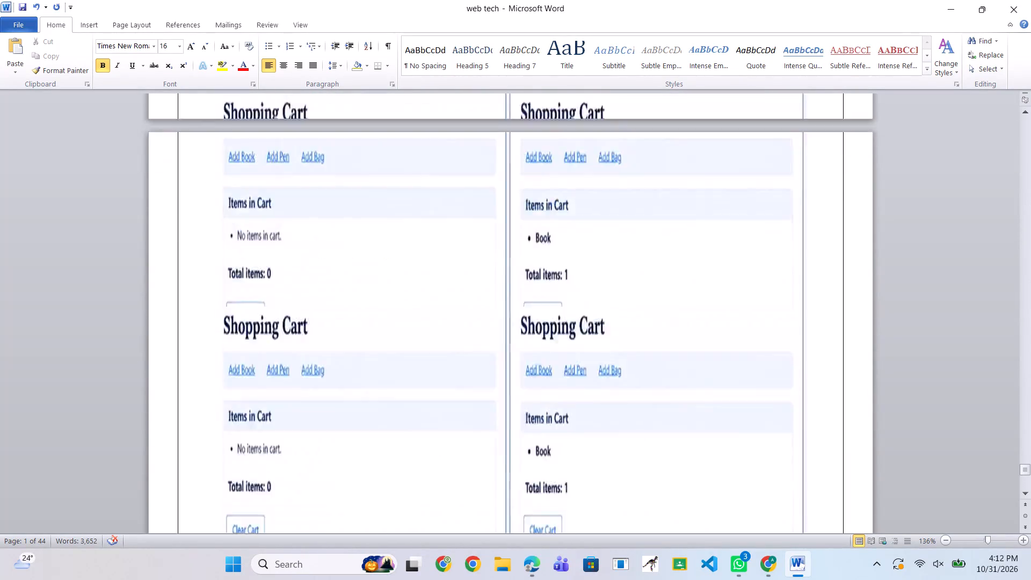
scroll(604, 228, up, 11)
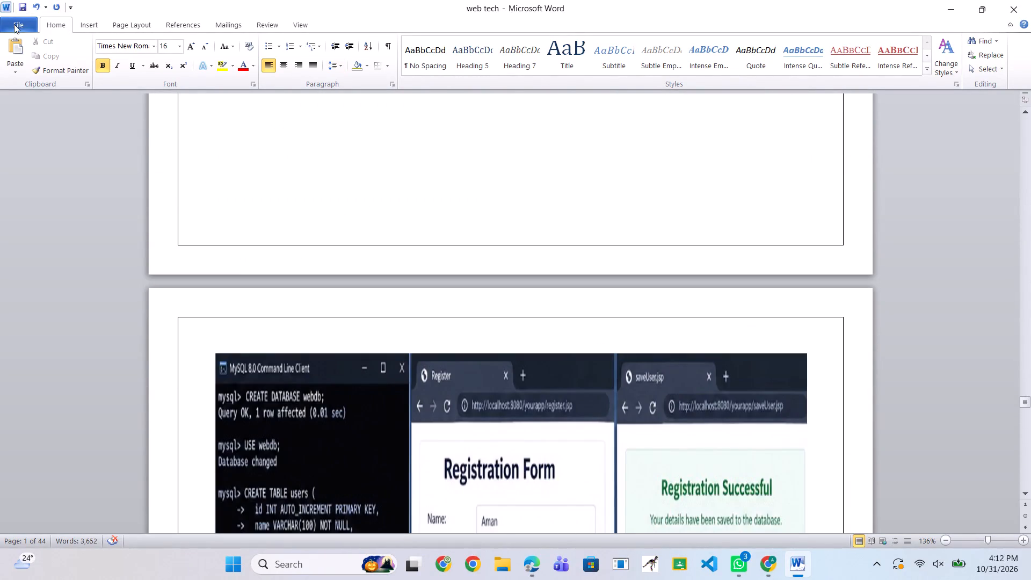
Save a copy of the document as a PDF named "web tech Hariom".
click(14, 24)
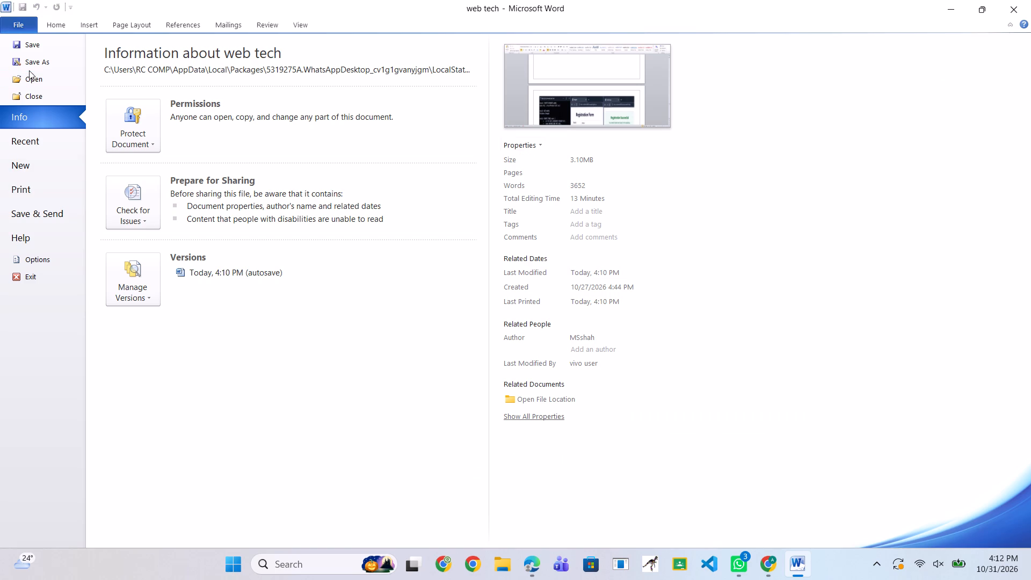
click(29, 68)
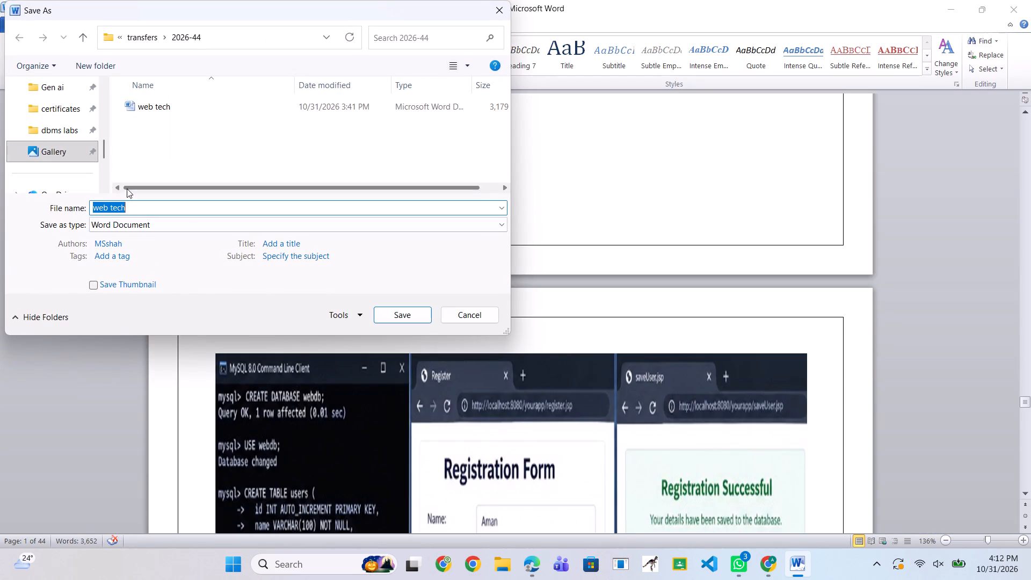
click(143, 209)
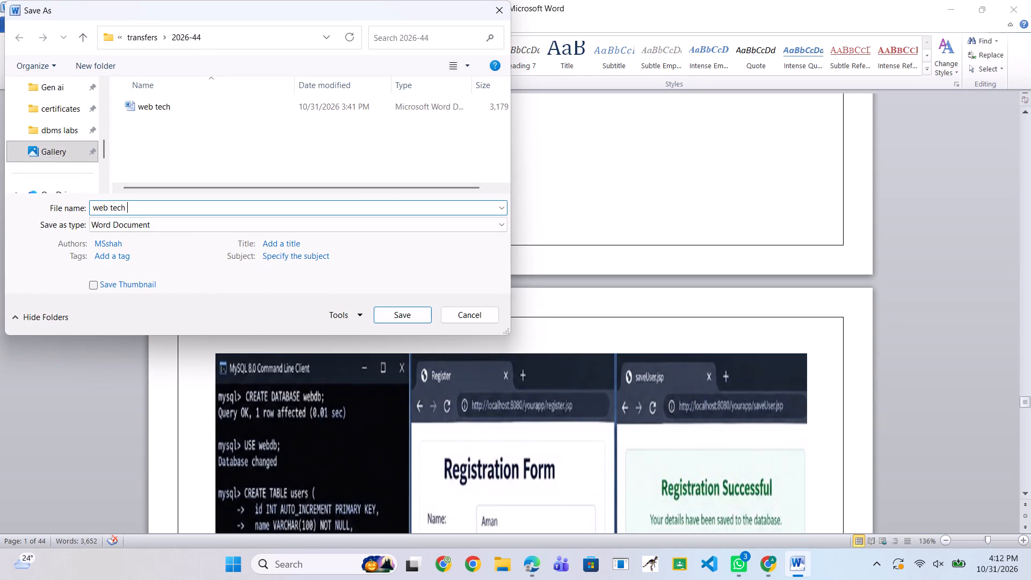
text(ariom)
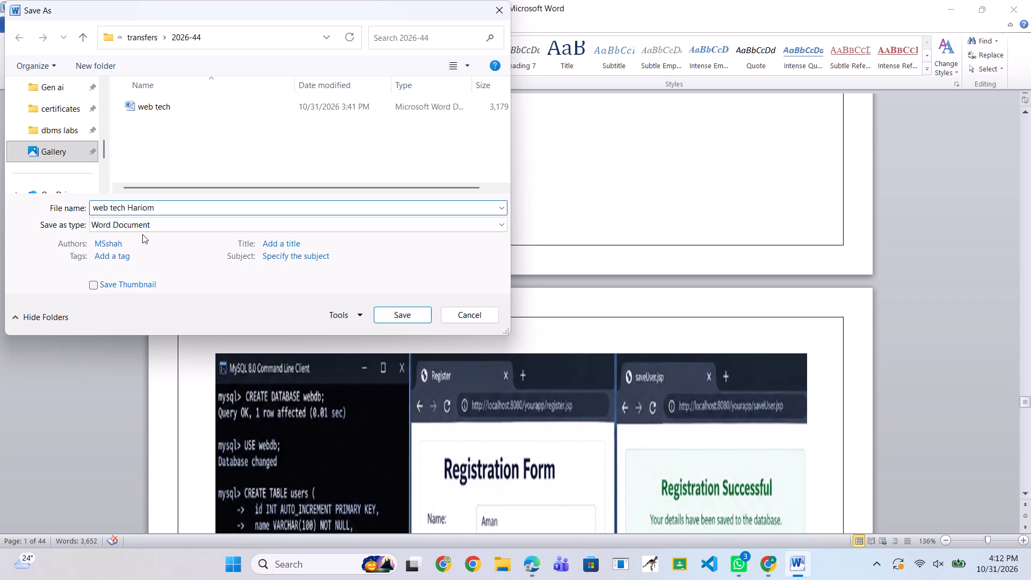
click(150, 226)
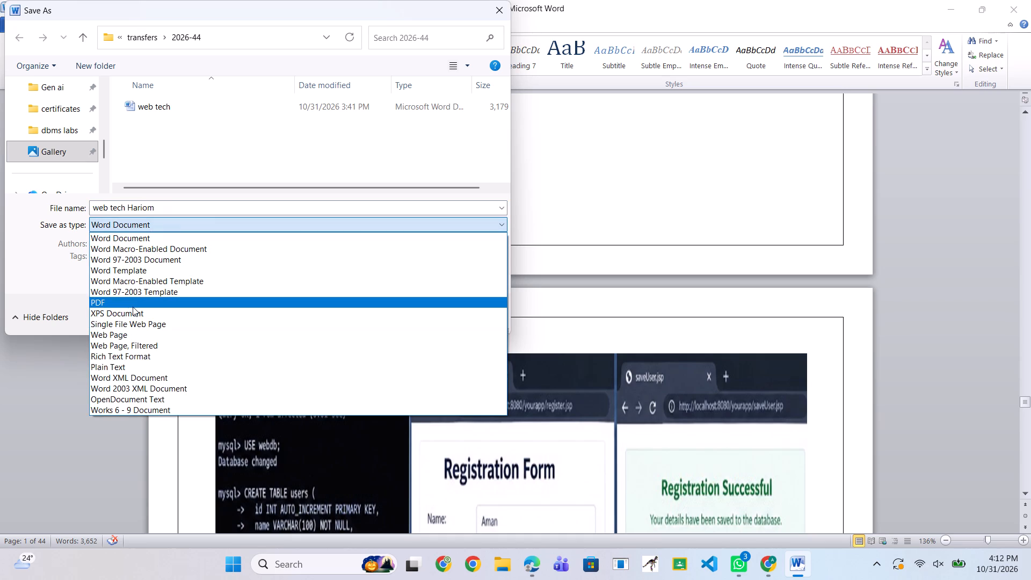
click(133, 302)
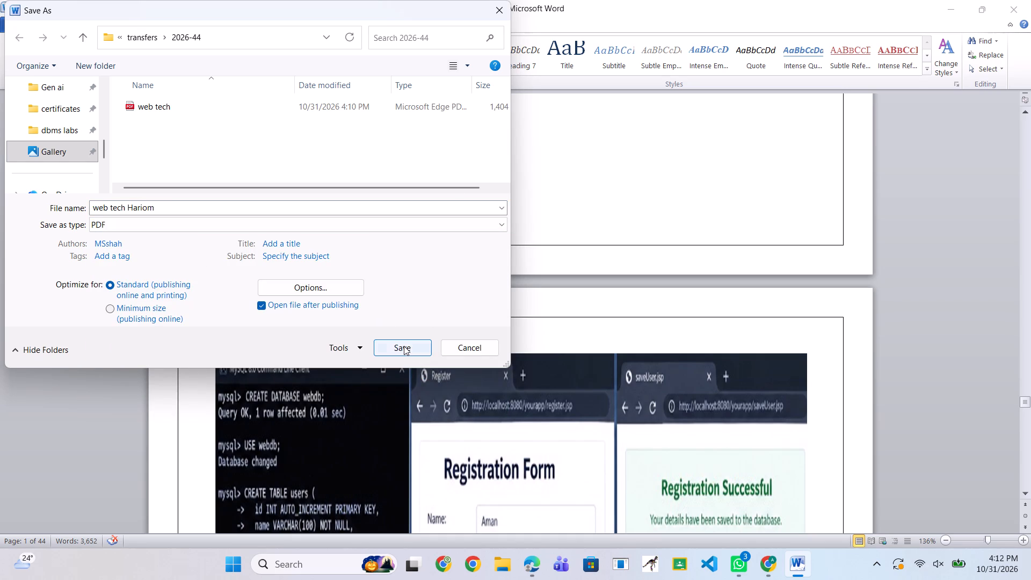
click(404, 346)
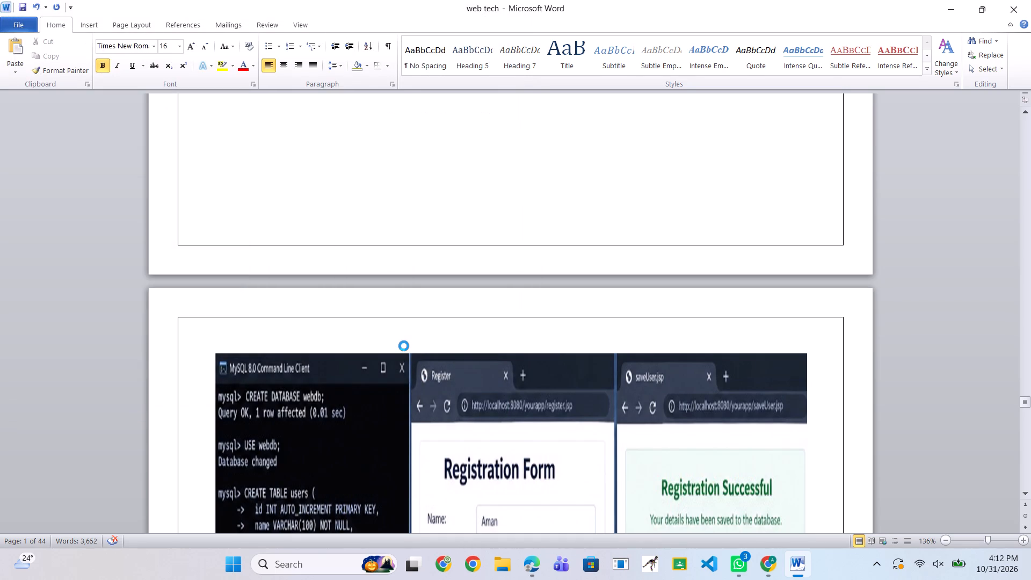
Examine the published PDF in Edge, checking the cover page details and the layout of the experiment pages through to the end.
scroll(410, 239, down, 10)
scroll(410, 239, up, 1)
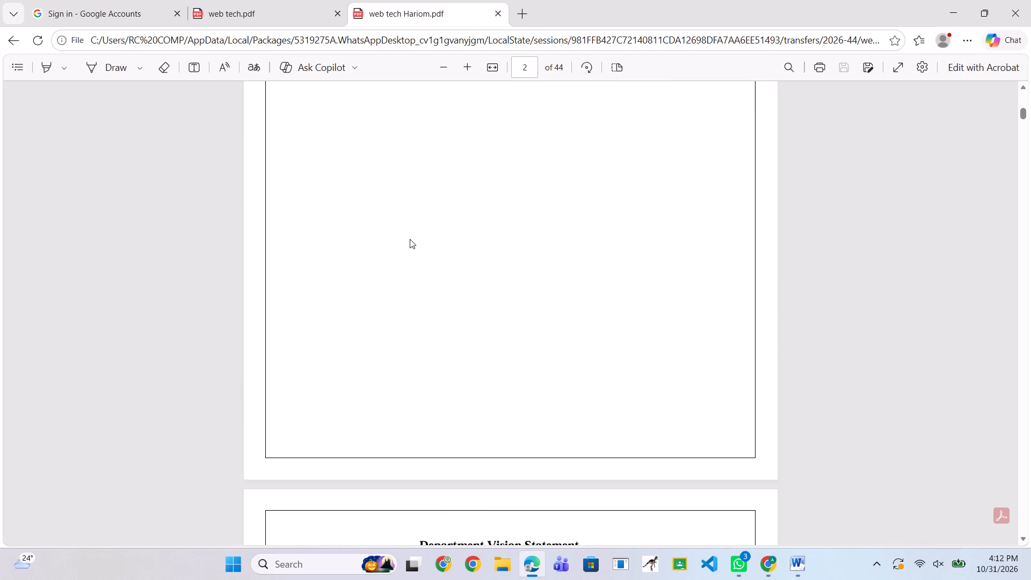
scroll(410, 239, up, 5)
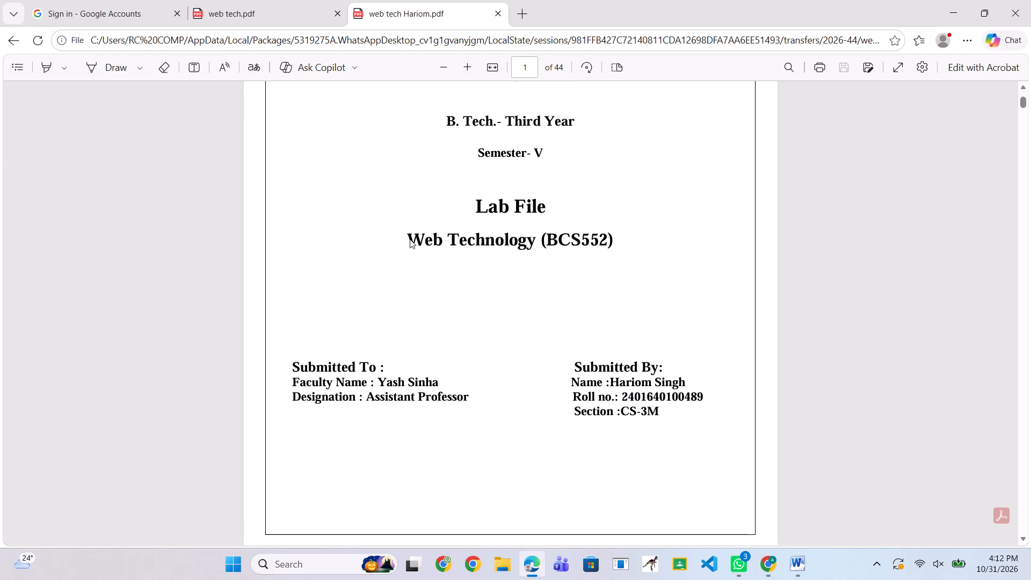
scroll(410, 239, down, 14)
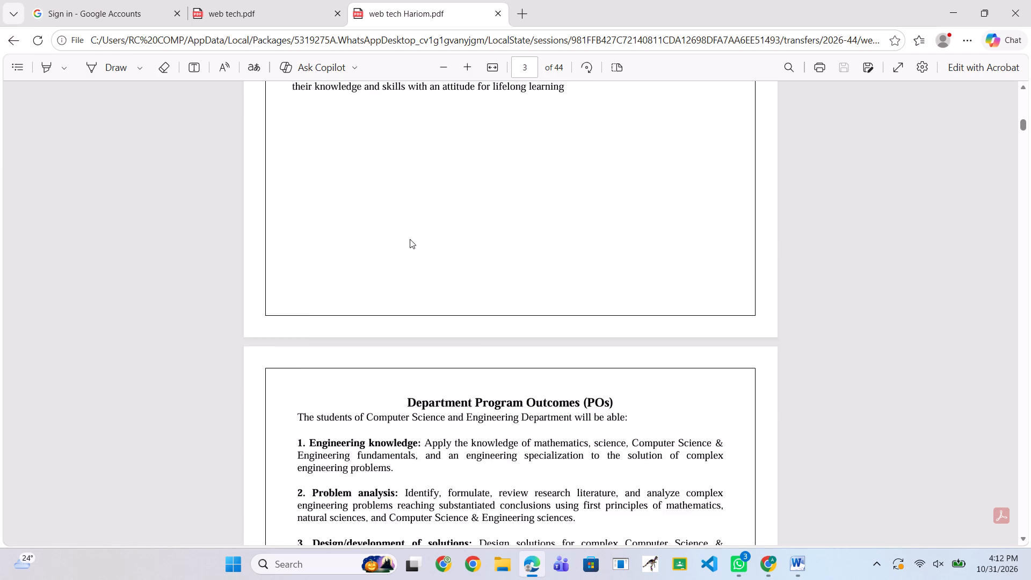
scroll(410, 239, down, 14)
scroll(410, 239, down, 7)
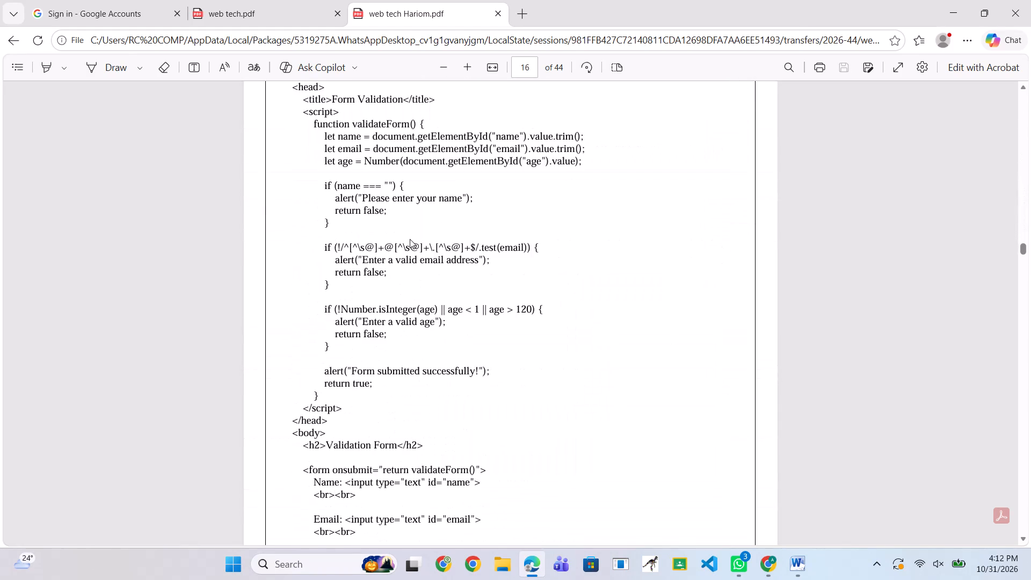
scroll(410, 239, down, 8)
scroll(410, 239, up, 2)
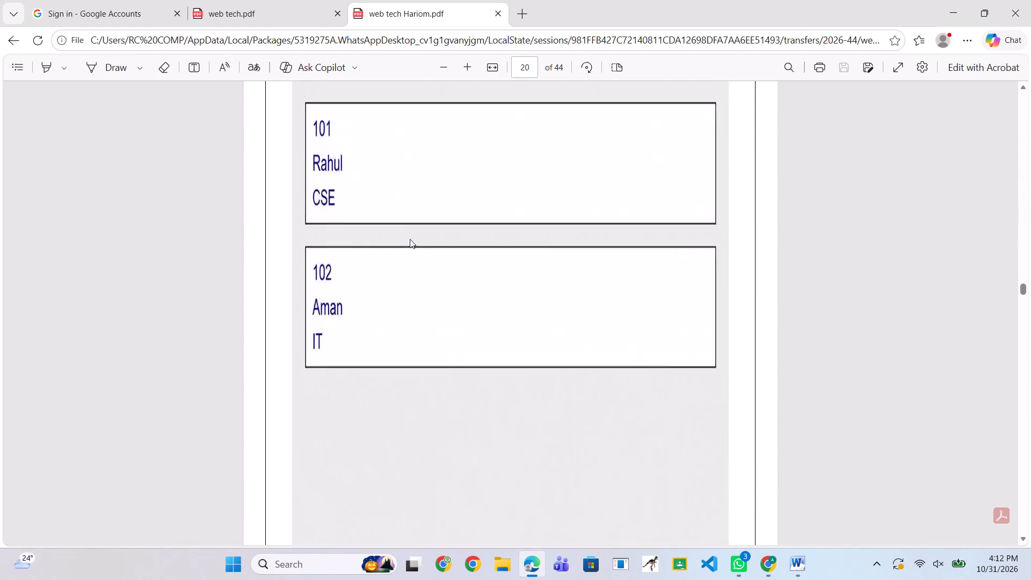
scroll(410, 239, down, 16)
scroll(410, 239, down, 9)
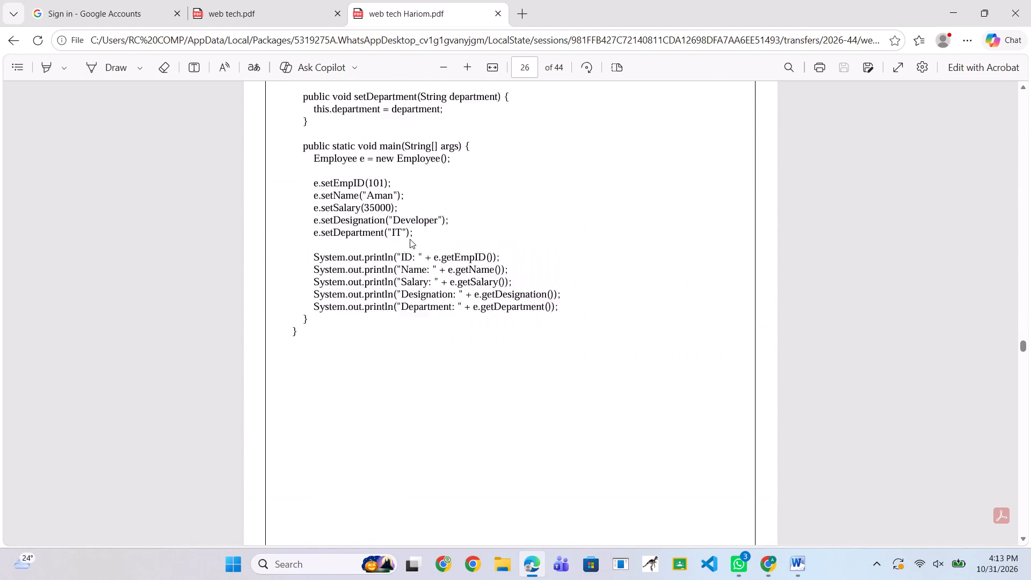
scroll(410, 239, down, 19)
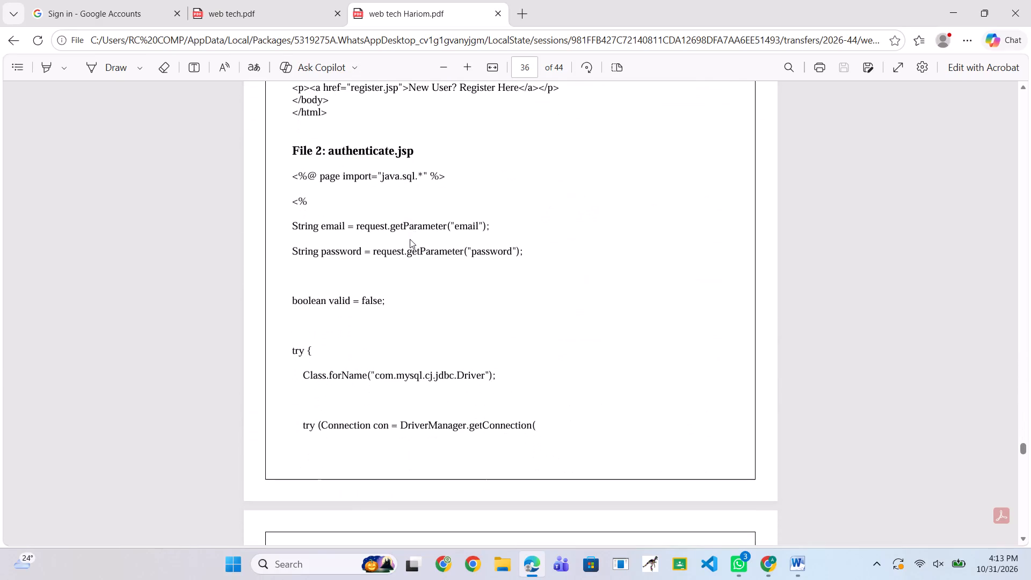
scroll(410, 239, down, 11)
scroll(410, 239, down, 16)
scroll(410, 239, up, 7)
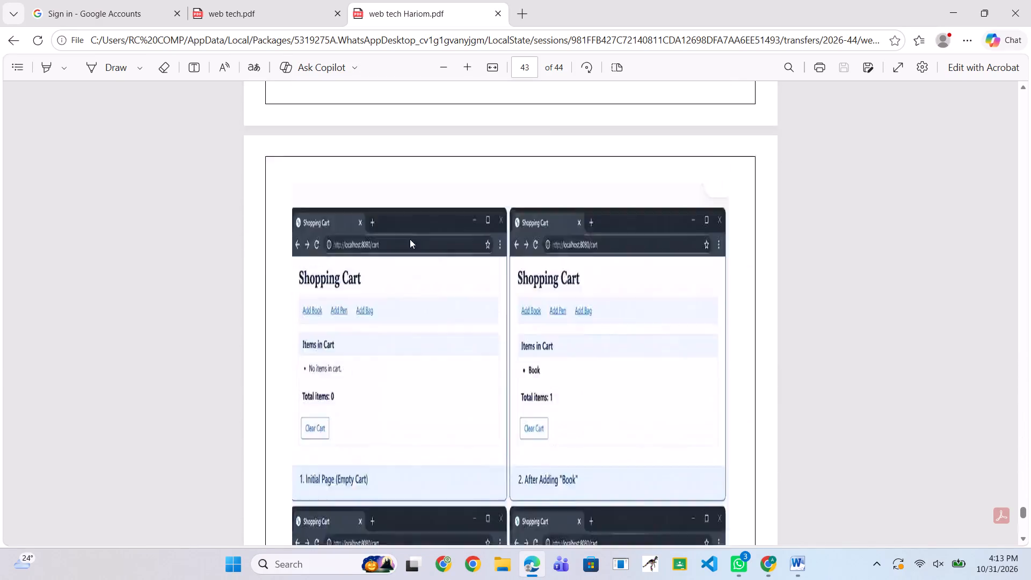
scroll(410, 239, up, 10)
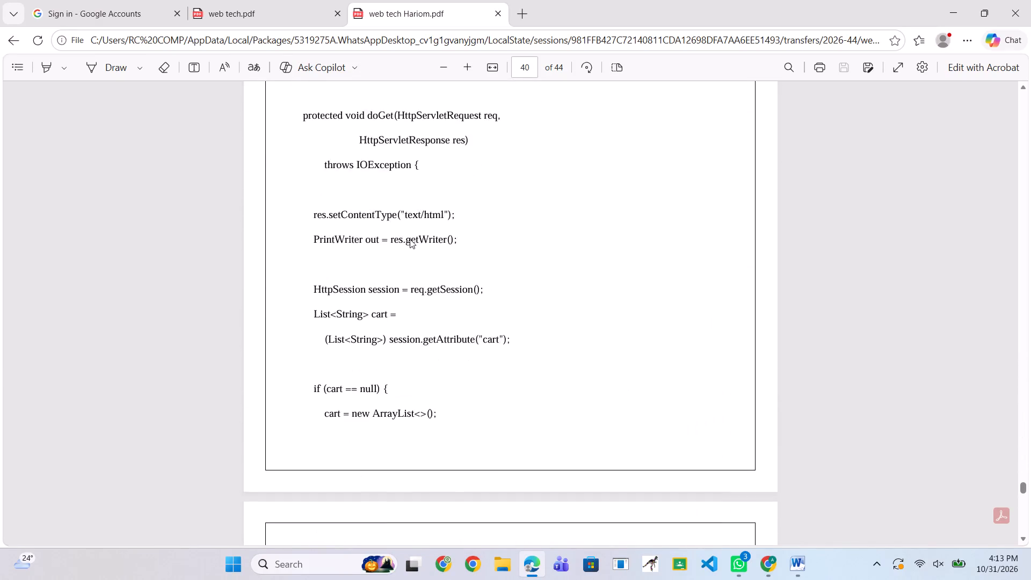
scroll(410, 239, up, 7)
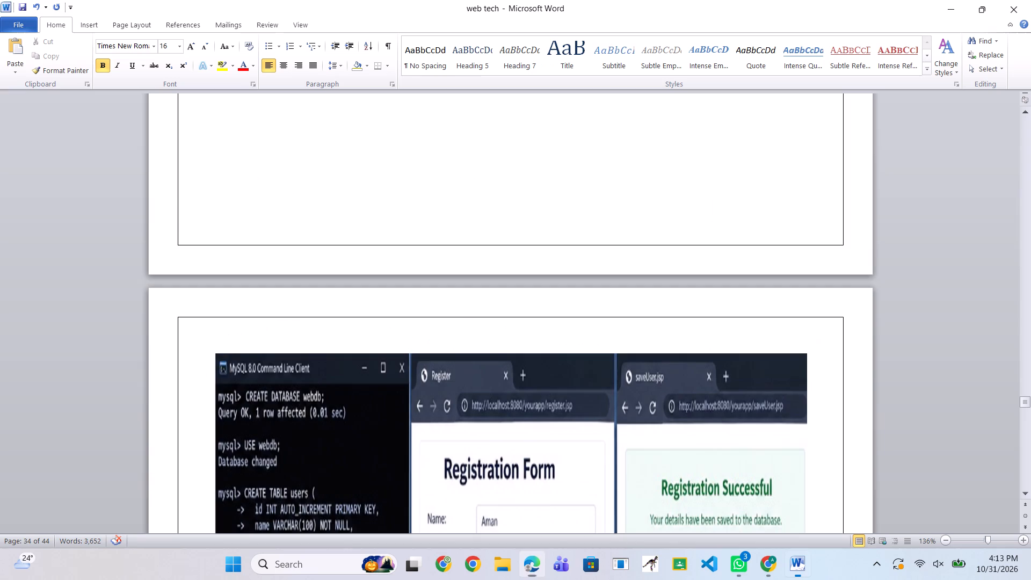
Switch back to the Word document and undo the cover page edits until the original faculty details and CS-3H student details are restored.
scroll(462, 250, up, 20)
scroll(462, 250, up, 11)
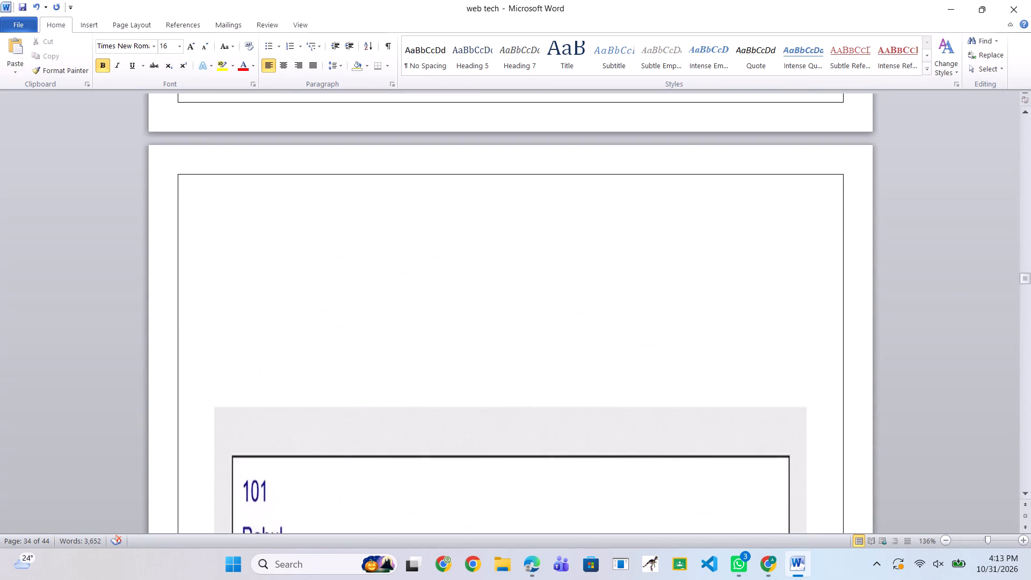
scroll(462, 250, up, 20)
scroll(462, 250, up, 20)
scroll(462, 250, up, 3)
scroll(462, 250, down, 3)
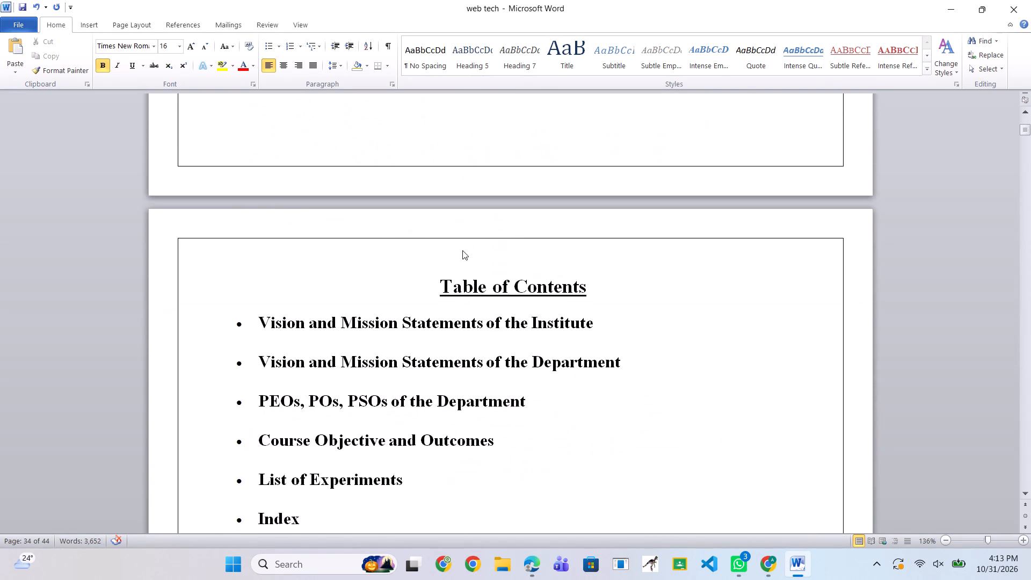
scroll(462, 250, up, 3)
click(401, 502)
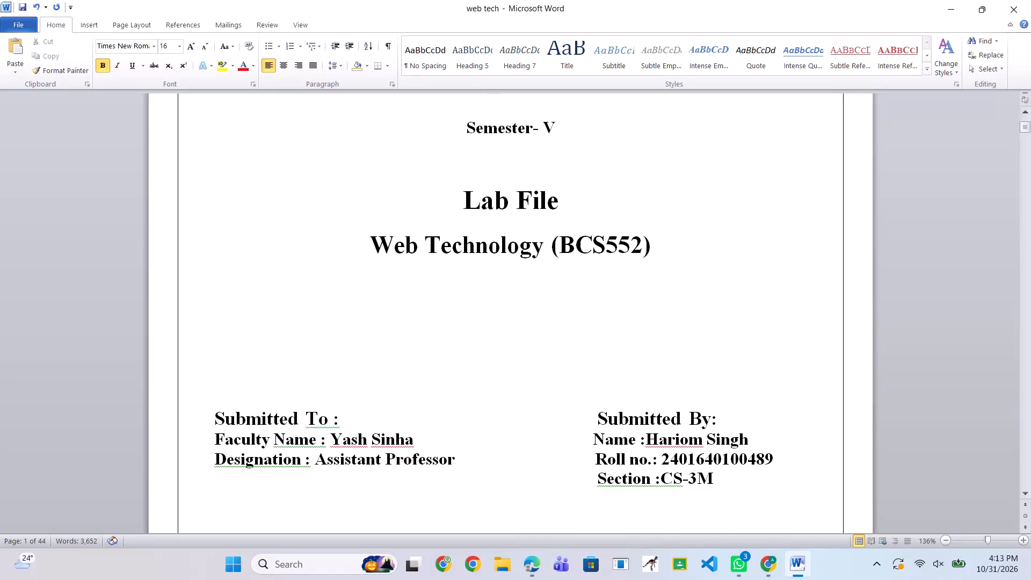
key(ctrl+z)
key(ctrl+z)
key(ctrl+z)
key(ctrl+z)
key(ctrl+z)
key(ctrl+z)
key(ctrl+z)
key(ctrl+z)
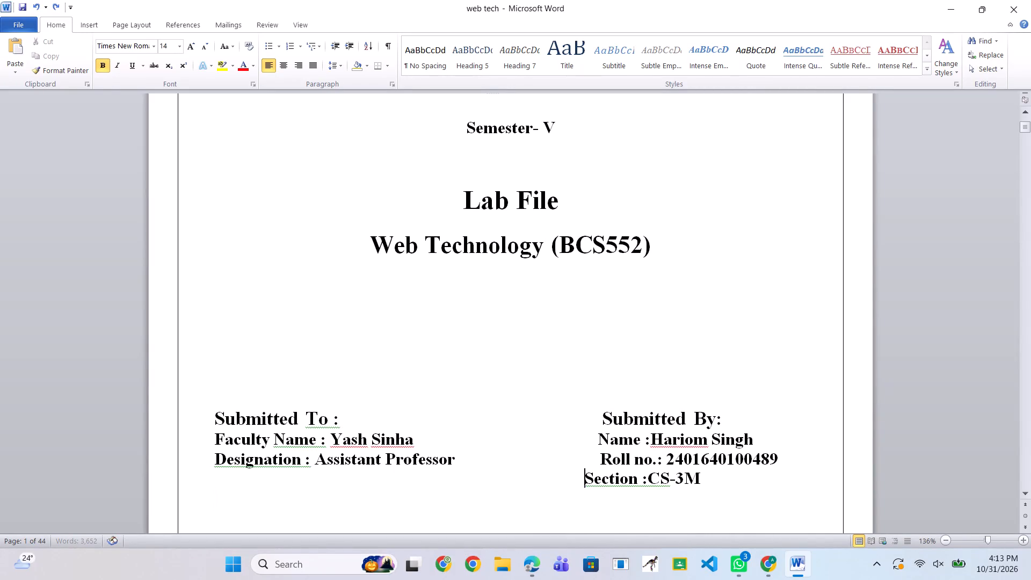
key(ctrl+z)
key(ctrl+z)
key(ctrl+z)
key(ctrl+z)
key(ctrl+z)
key(ctrl+z)
key(ctrl+z)
key(ctrl+z)
key(ctrl+z)
key(ctrl+z)
key(ctrl+z)
key(ctrl+z)
key(ctrl+z)
key(ctrl+z)
key(ctrl+z)
key(ctrl+z)
key(ctrl+z)
key(ctrl+z)
key(ctrl+z)
key(ctrl+z)
key(ctrl+z)
key(ctrl+z)
key(ctrl+z)
key(ctrl+z)
key(ctrl+z)
key(ctrl+z)
key(ctrl+z)
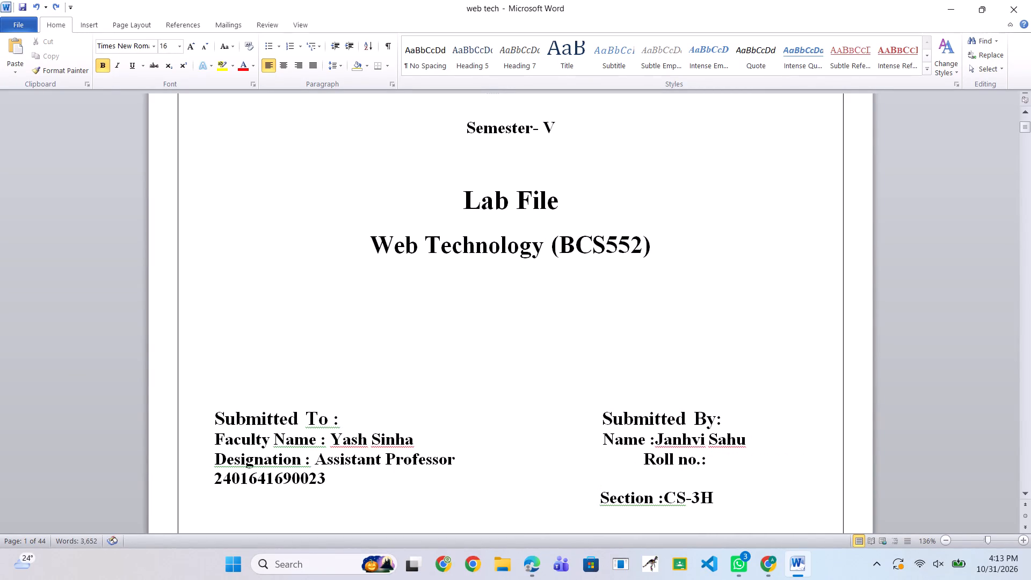
key(ctrl+z)
key(ctrl+z)
key(ctrl+z)
key(ctrl+z)
key(ctrl+z)
key(ctrl+z)
key(ctrl+z)
key(ctrl+z)
key(ctrl+z)
key(ctrl+z)
key(ctrl+z)
key(ctrl+z)
key(ctrl+z)
key(ctrl+z)
key(ctrl+z)
key(ctrl+z)
key(ctrl+z)
key(ctrl+z)
key(ctrl+z)
key(ctrl+z)
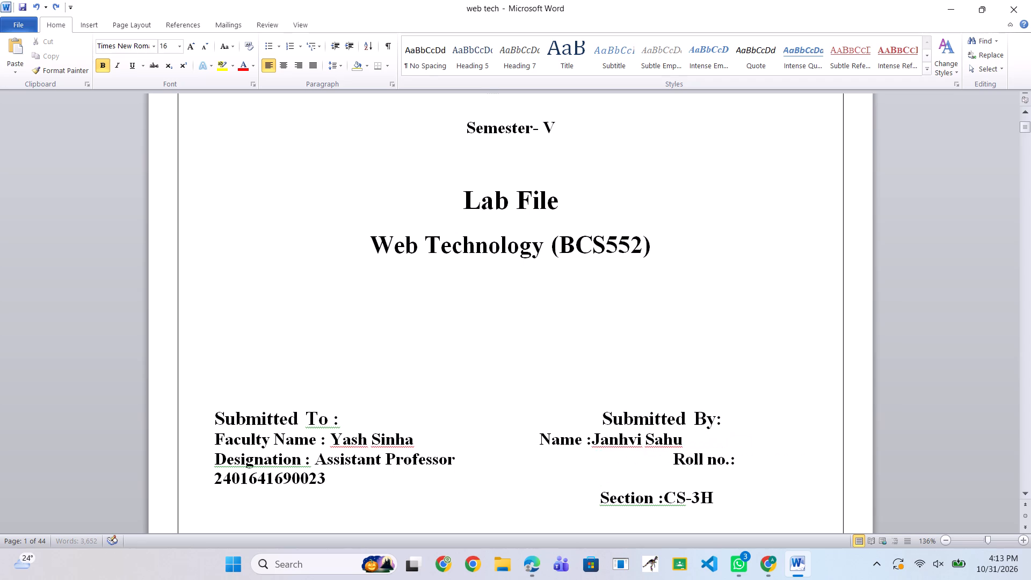
key(ctrl+z)
key(ctrl+z)
key(ctrl+z)
key(ctrl+z)
key(ctrl+z)
key(ctrl+z)
key(ctrl+z)
key(ctrl+z)
key(ctrl+z)
key(ctrl+z)
key(ctrl+z)
key(ctrl+z)
key(ctrl+z)
key(ctrl+z)
key(ctrl+z)
key(ctrl+z)
key(ctrl+z)
key(ctrl+z)
key(ctrl+z)
key(ctrl+z)
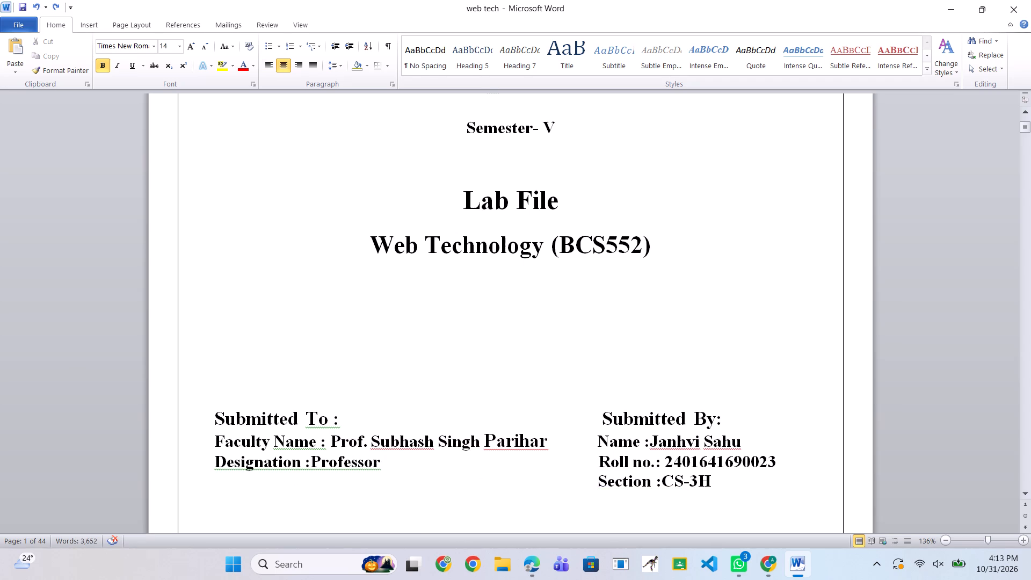
Replace the student name under Submitted By on the cover page with the next student's full name.
drag(651, 438, 700, 444)
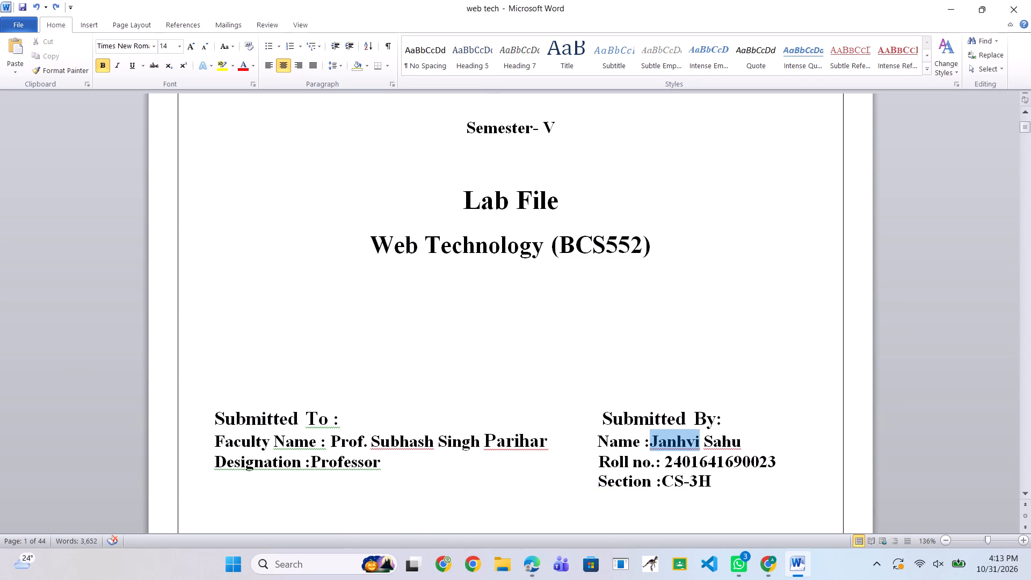
drag(700, 444, 737, 437)
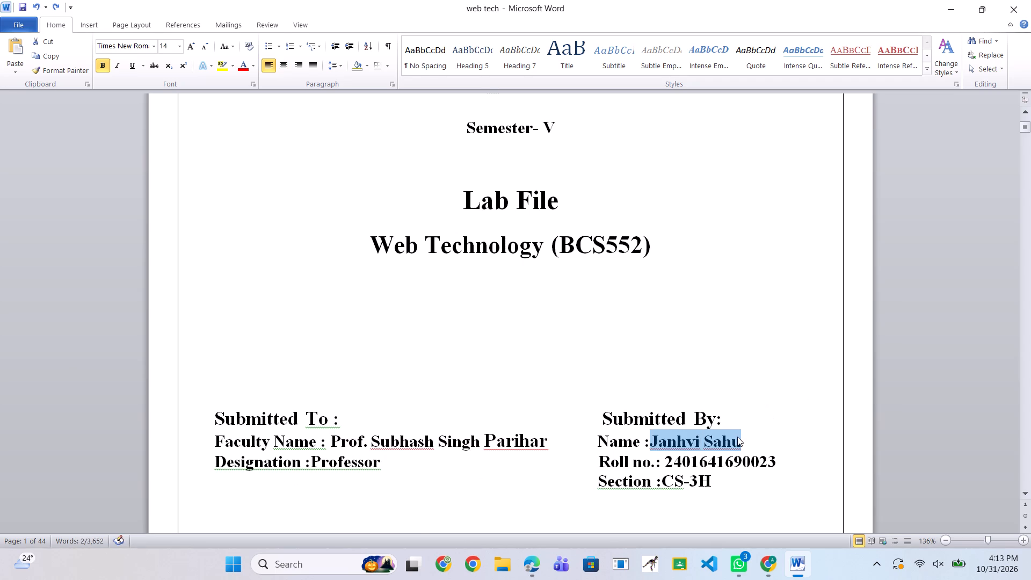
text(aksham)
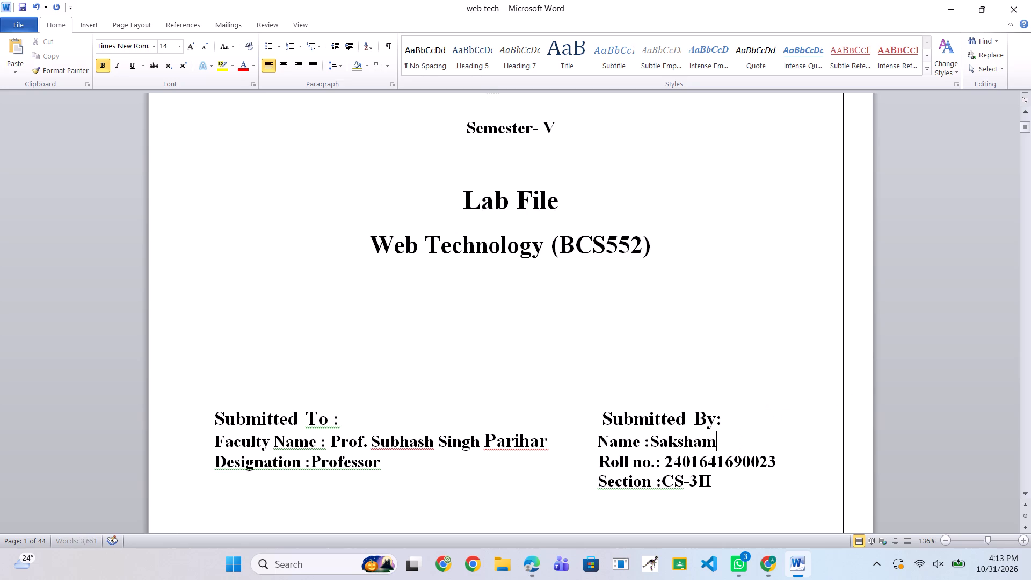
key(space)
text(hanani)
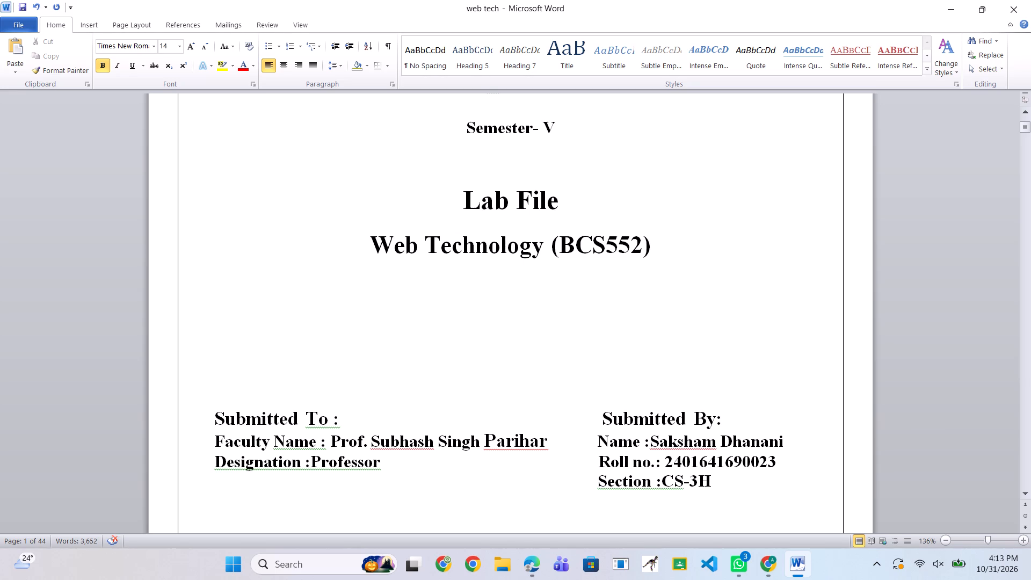
Remove the last two digits of the student's roll number on the cover page.
click(765, 460)
click(775, 459)
key(BackSpace)
key(BackSpace)
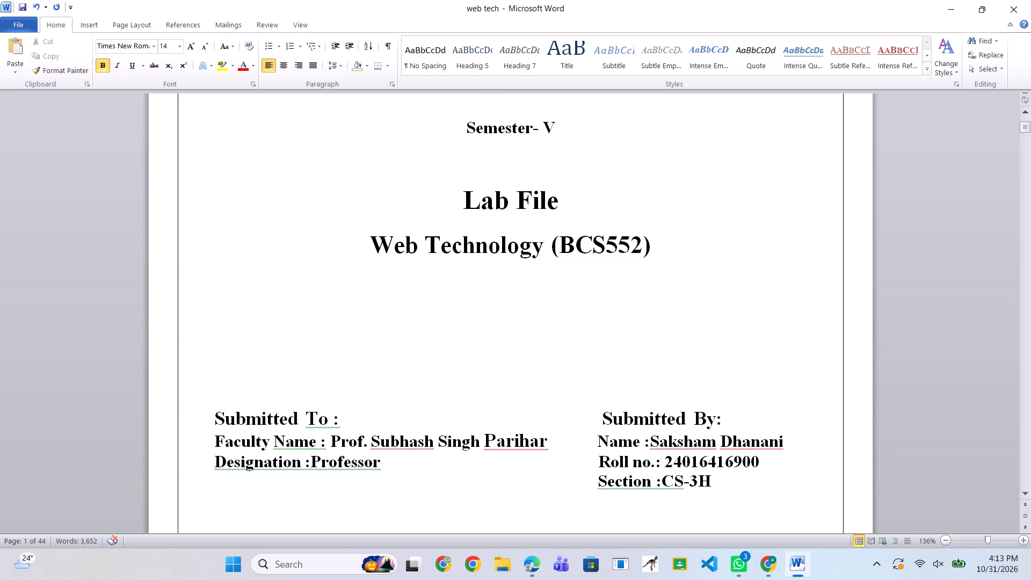
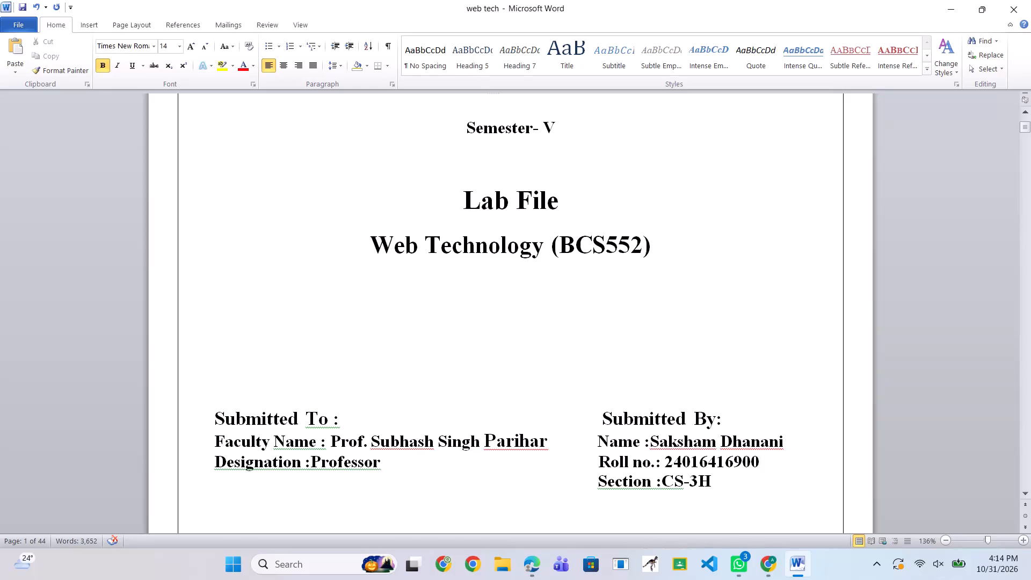
Enter 49 as the last two digits of the student's roll number on the cover page.
text(49)
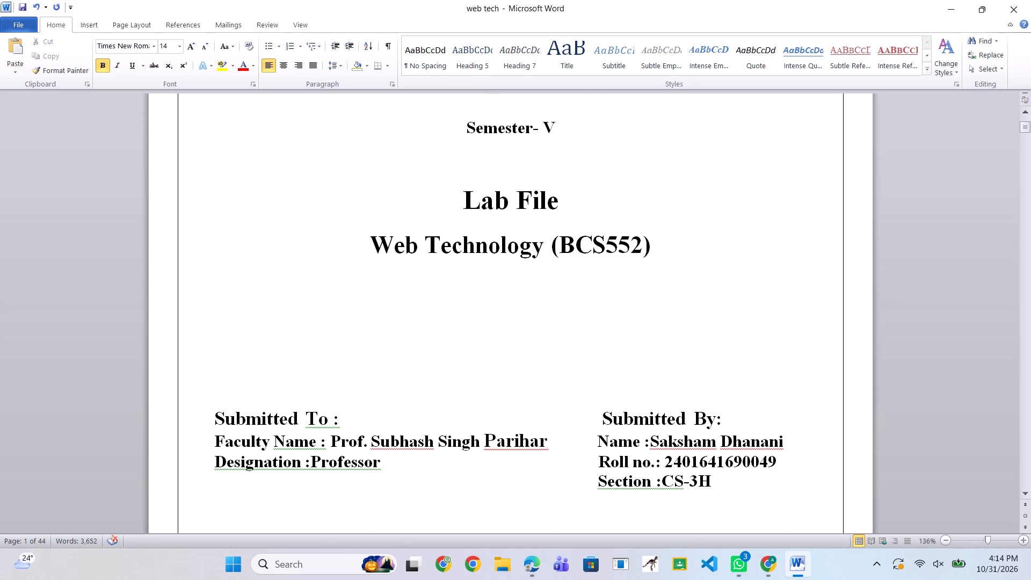
Start saving a separate copy of the document, naming it "web tech Saksham" and opening the choice of file type.
click(2, 6)
click(36, 194)
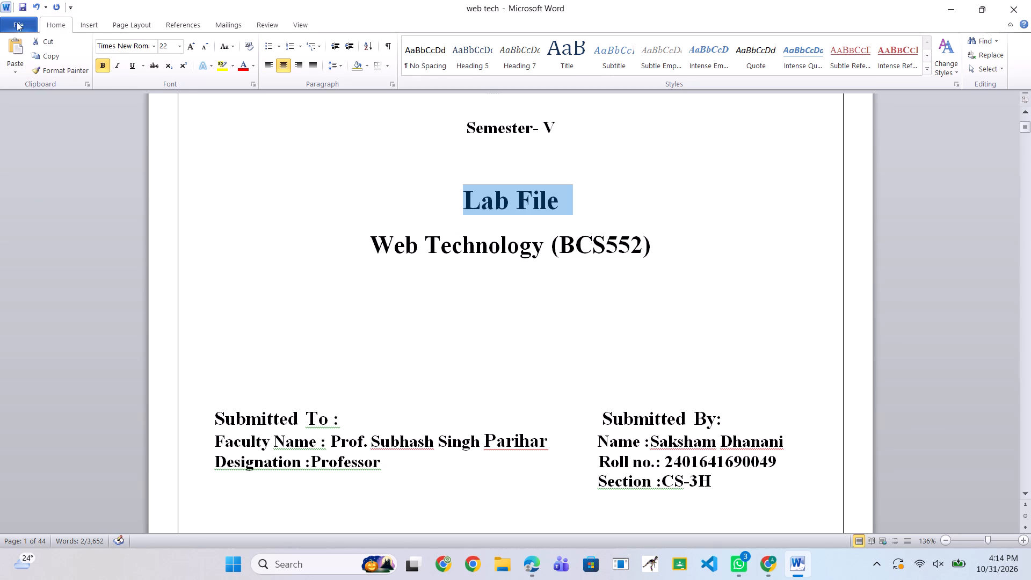
click(18, 23)
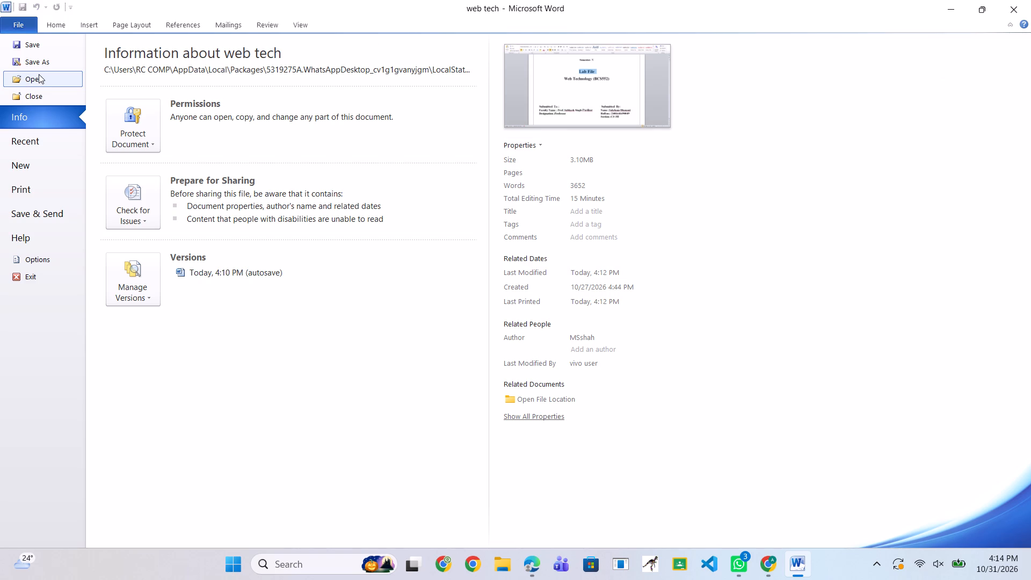
click(39, 69)
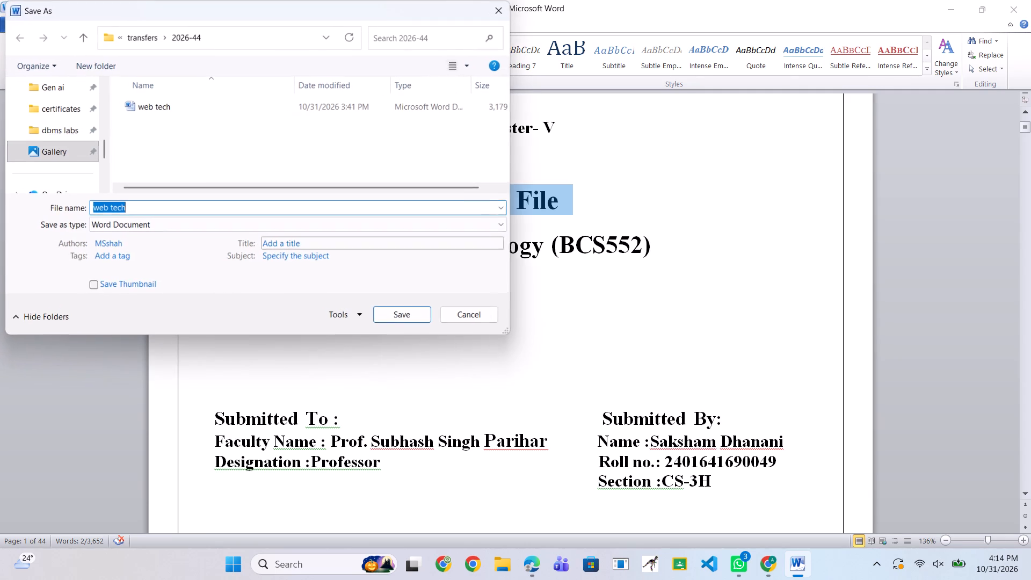
click(282, 210)
key(space)
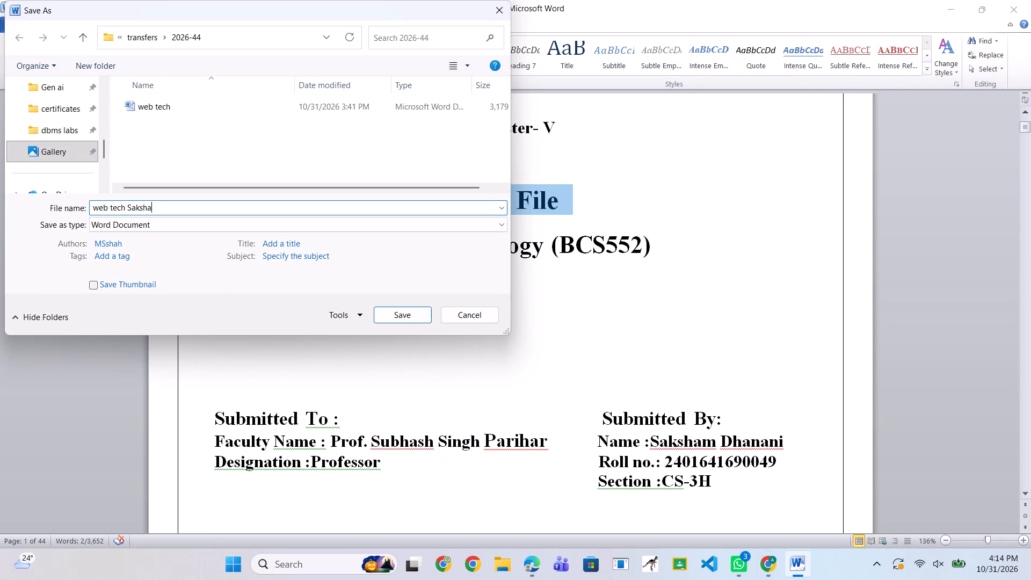
click(312, 221)
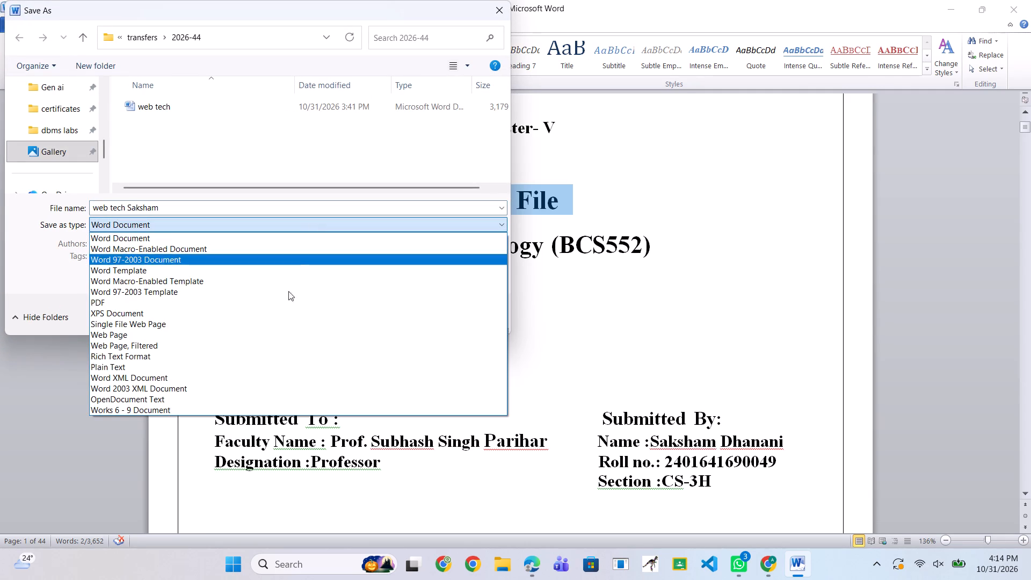
Set the file type to PDF and save the "web tech Saksham" copy in the 2026-44 folder.
click(280, 302)
click(398, 345)
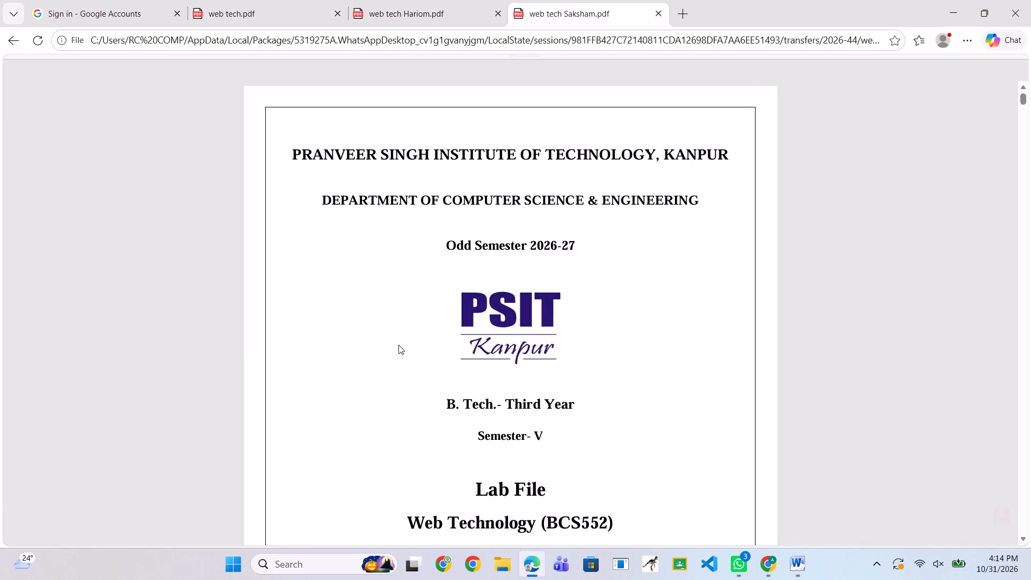
Check the opening pages of the exported PDF, including the faculty and student details on the cover page.
scroll(398, 345, down, 12)
scroll(398, 345, up, 5)
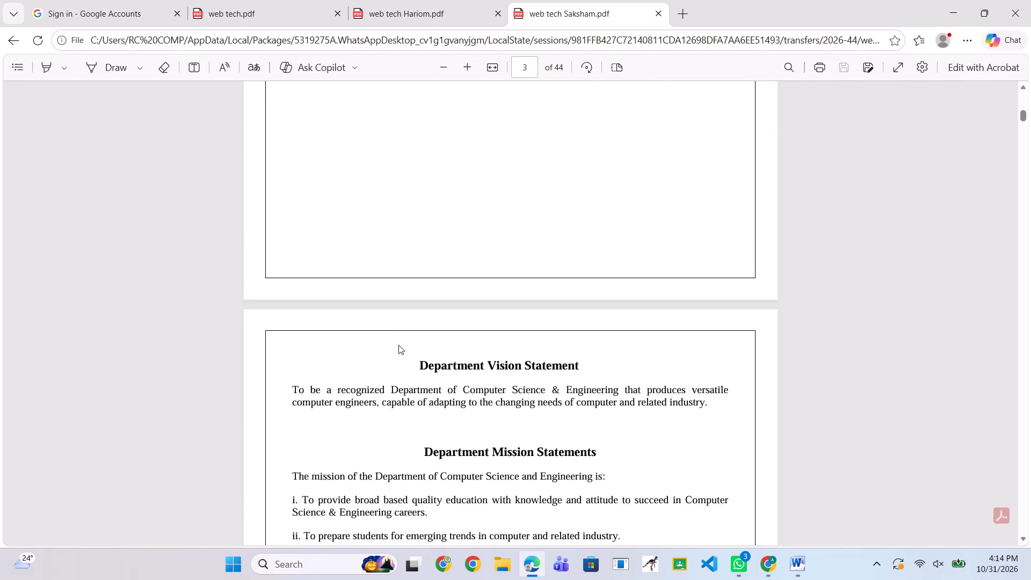
scroll(398, 345, up, 9)
scroll(398, 345, down, 3)
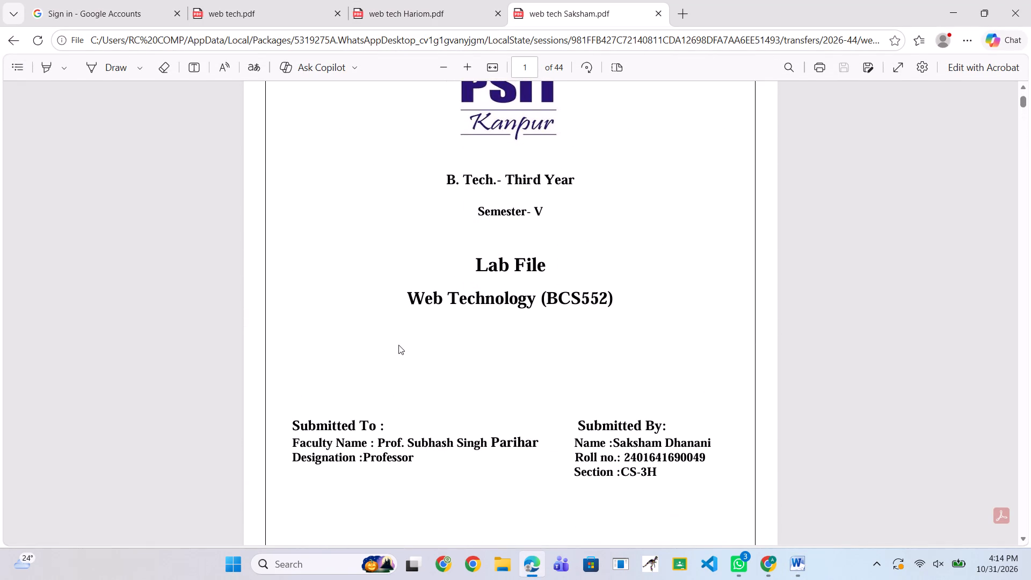
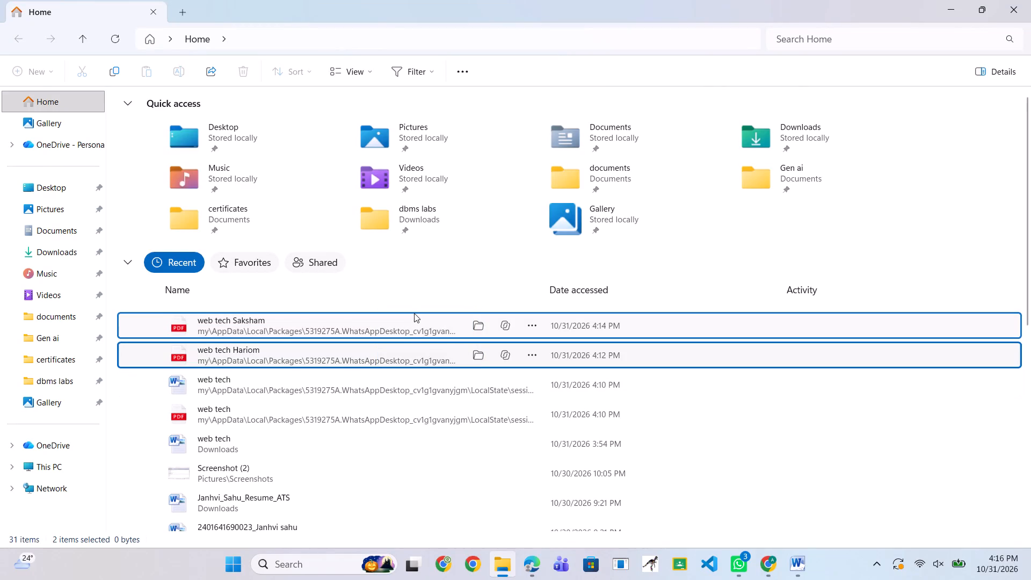
Select only the "web tech Saksham" PDF among the recent files and start carrying it out of the list.
click(396, 324)
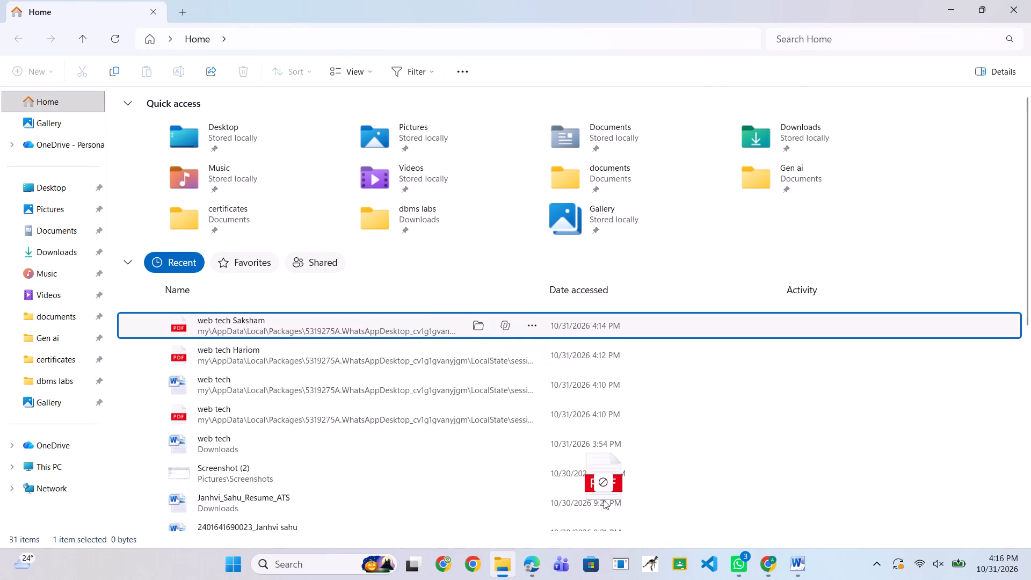
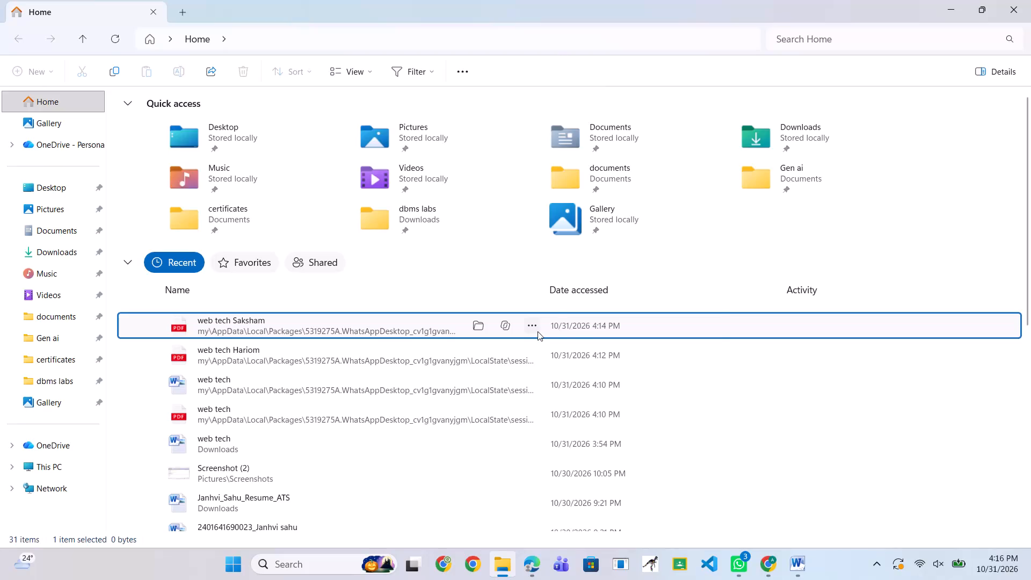
Start sharing the "web tech Saksham" PDF from the recent files in File Explorer.
click(589, 124)
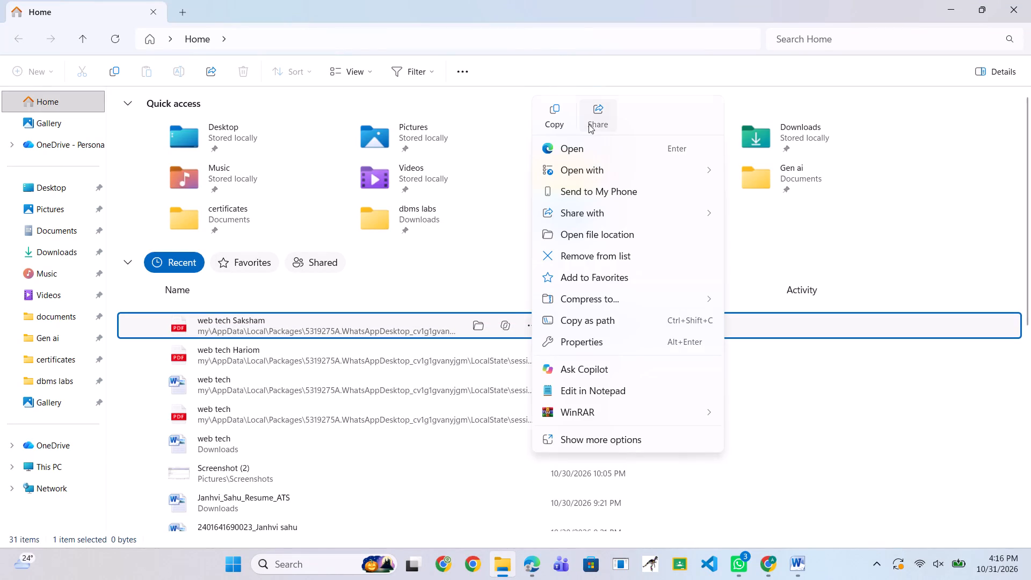
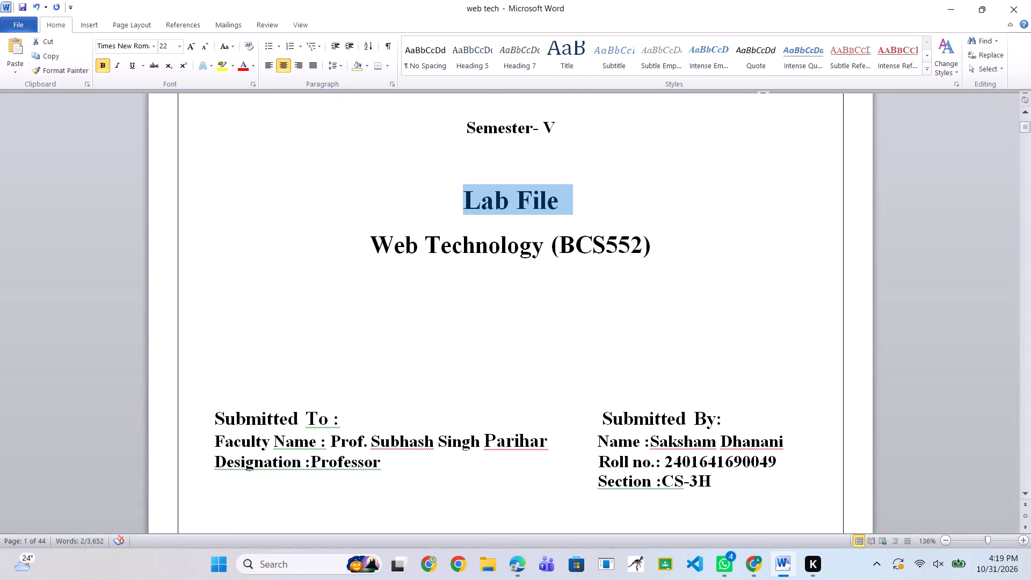
Start closing the "web tech" lab file document in Word.
click(1030, 0)
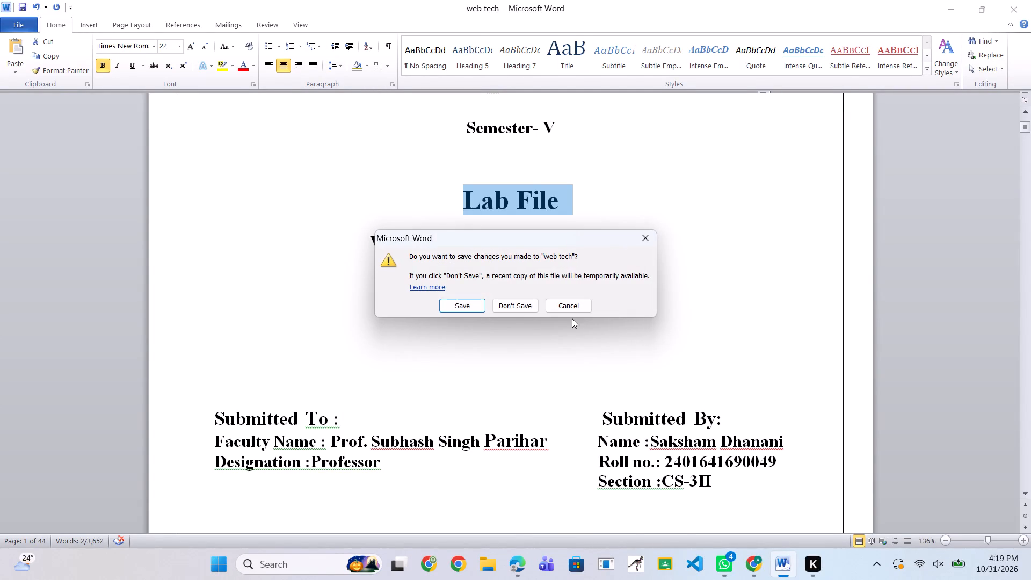
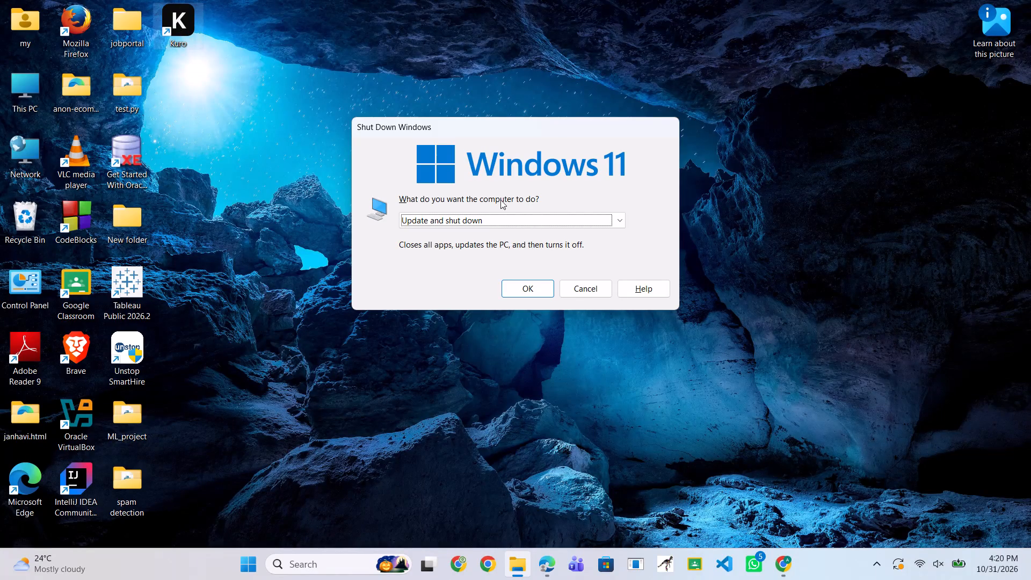
Set the action for the computer to Shut down, without updating, in the Shut Down Windows dialog.
click(518, 217)
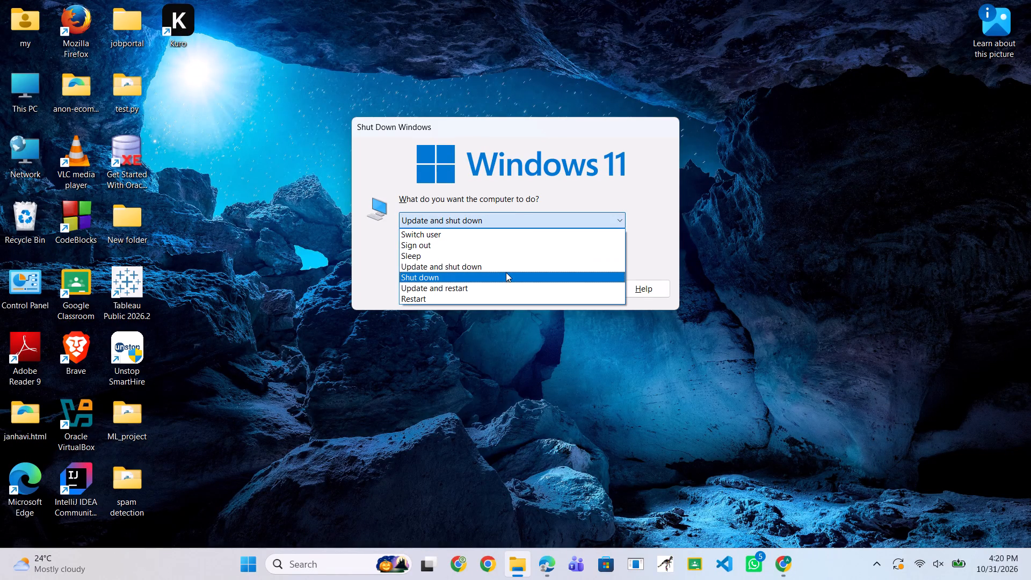
click(506, 273)
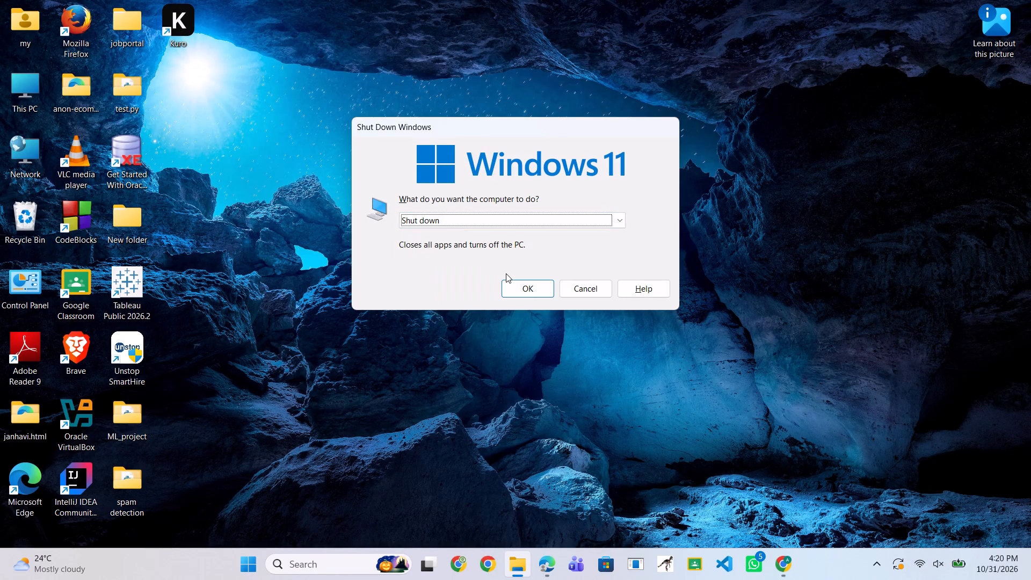